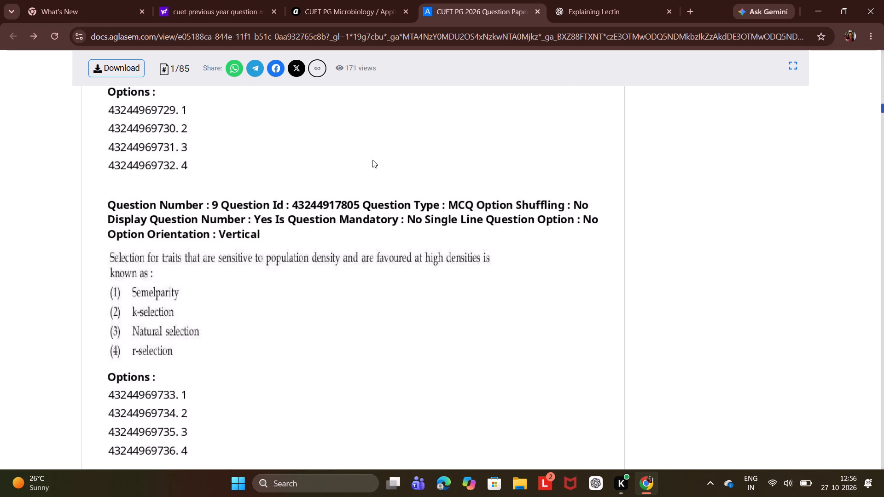
Return to the Yahoo results for CUET microbiology questions and open Shiksha's CUET Question Papers result.
{"action": "left_click", "coordinate": [218, 0]}
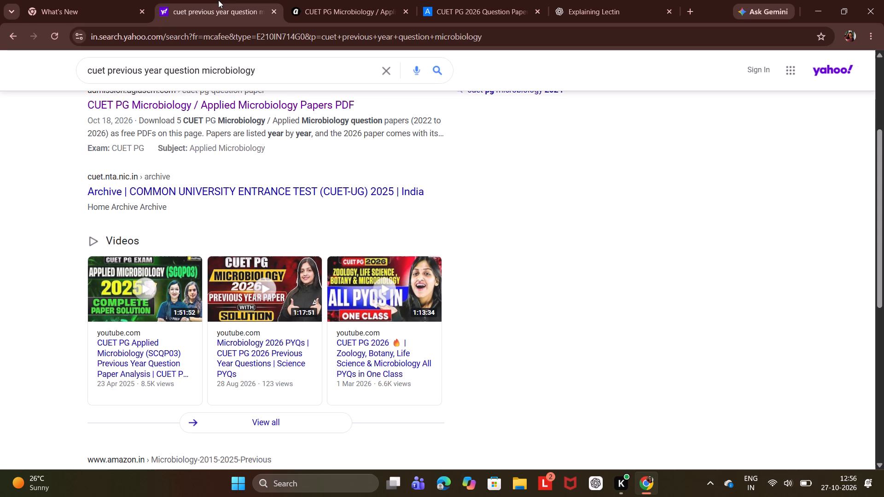
{"action": "scroll", "coordinate": [235, 248], "scroll_direction": "down", "scroll_amount": 3}
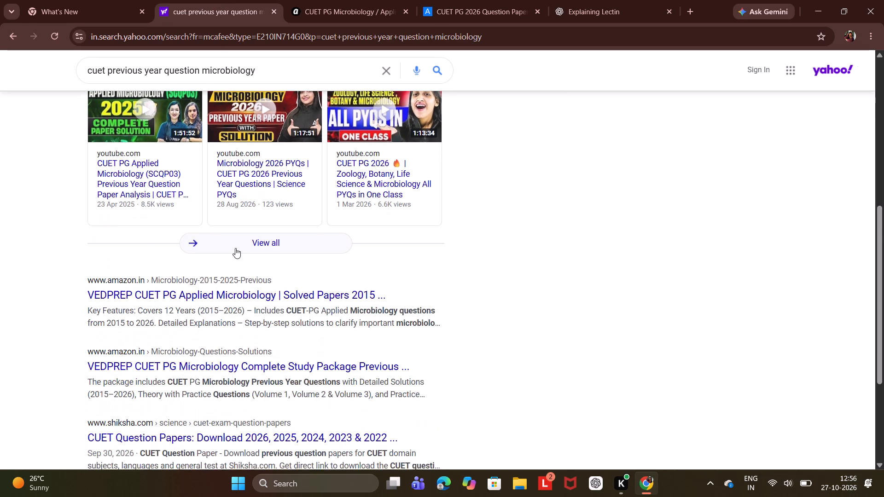
{"action": "scroll", "coordinate": [235, 248], "scroll_direction": "down", "scroll_amount": 2}
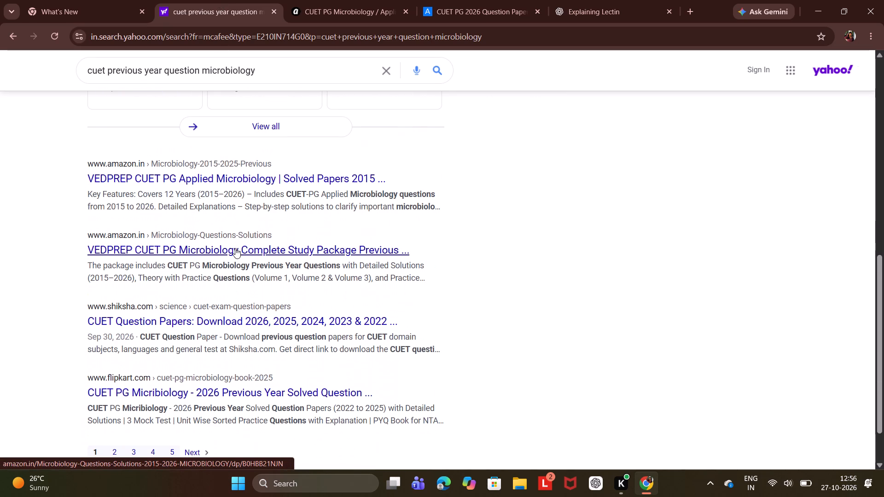
{"action": "scroll", "coordinate": [238, 227], "scroll_direction": "down", "scroll_amount": 2}
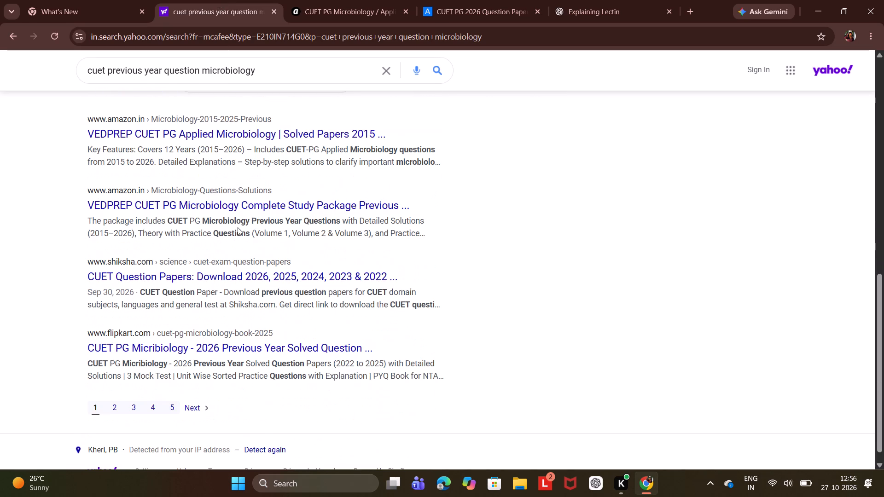
{"action": "left_click", "coordinate": [219, 254]}
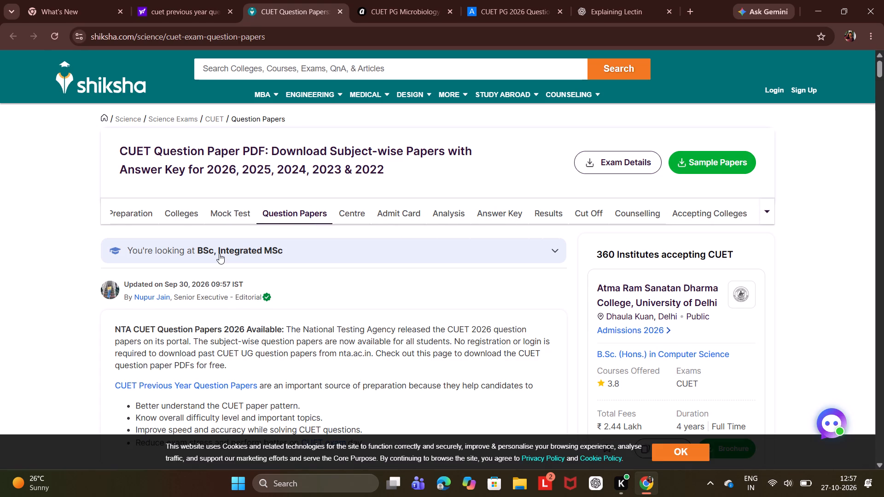
Examine the Shiksha page's CUET question paper listings for 2026 and 2025, looking through the available subjects.
{"action": "scroll", "coordinate": [219, 254], "scroll_direction": "down", "scroll_amount": 5}
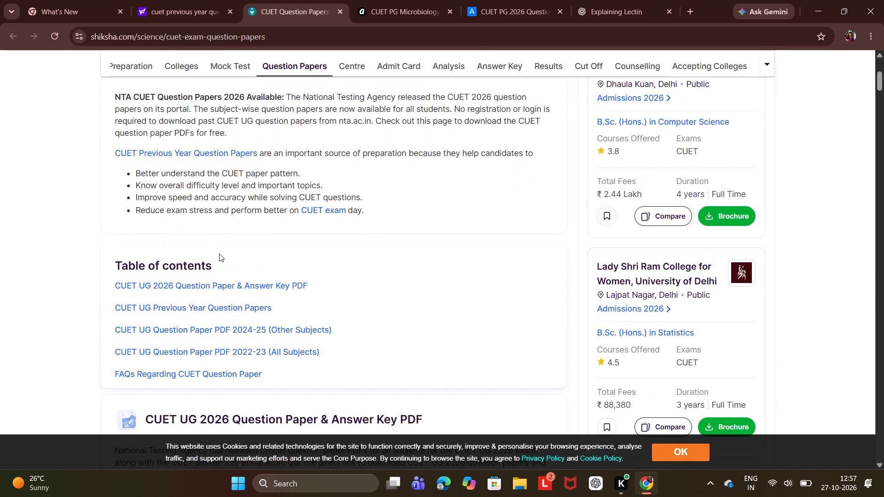
{"action": "scroll", "coordinate": [219, 254], "scroll_direction": "down", "scroll_amount": 5}
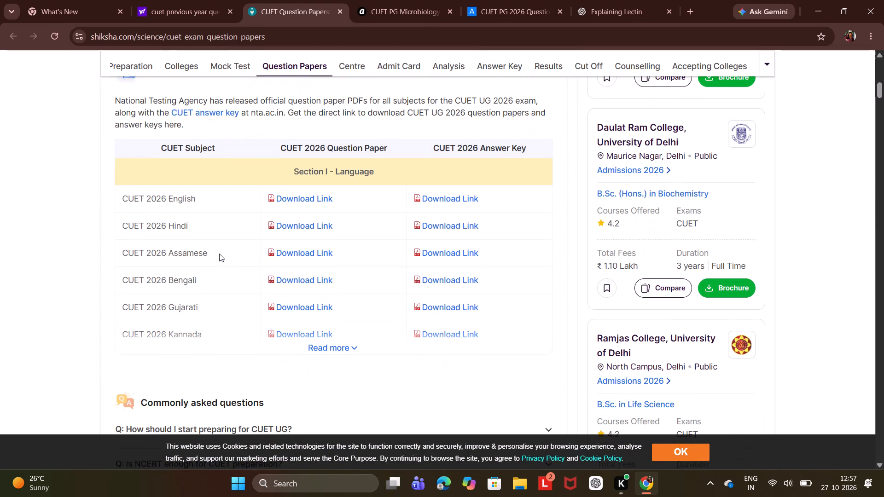
{"action": "scroll", "coordinate": [219, 254], "scroll_direction": "down", "scroll_amount": 3}
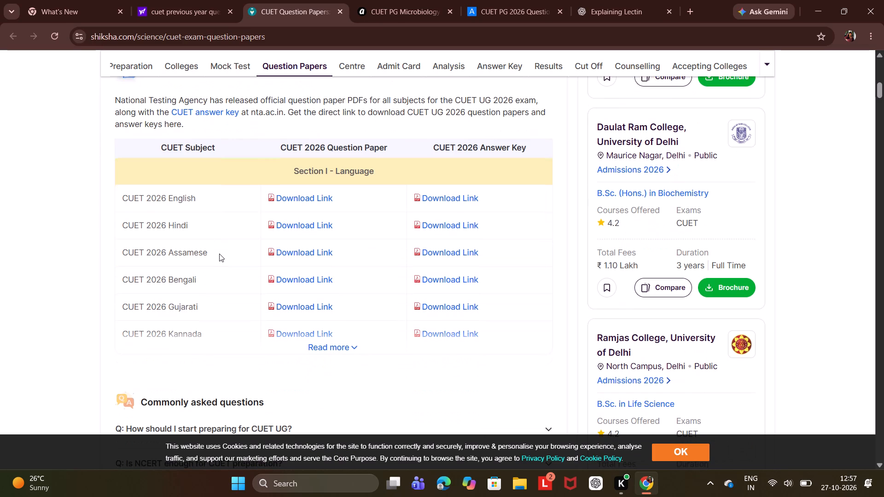
{"action": "scroll", "coordinate": [219, 254], "scroll_direction": "down", "scroll_amount": 4}
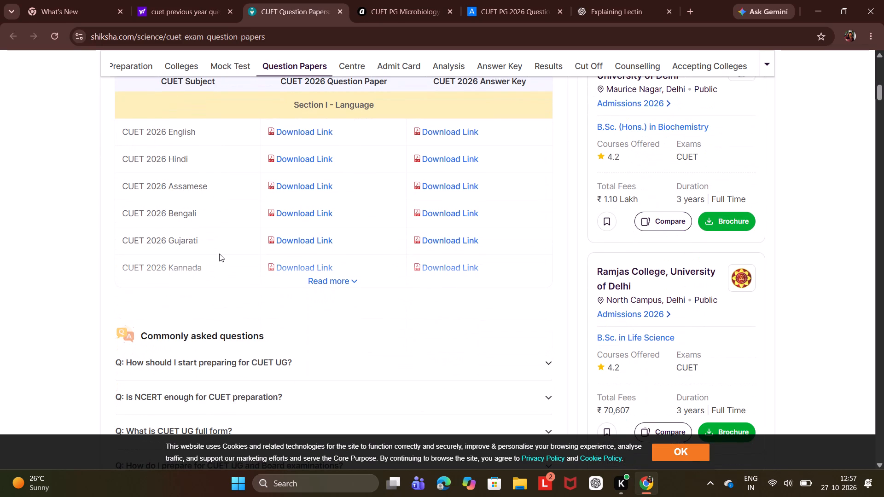
{"action": "scroll", "coordinate": [219, 254], "scroll_direction": "down", "scroll_amount": 2}
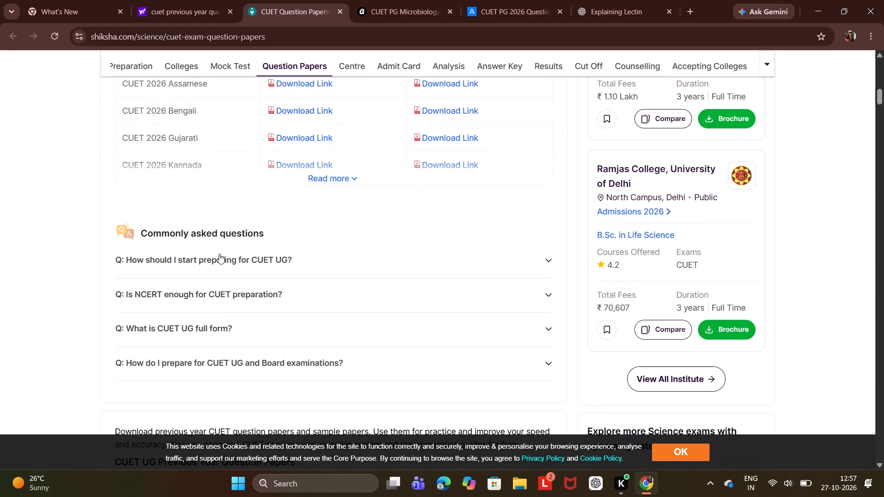
{"action": "scroll", "coordinate": [219, 254], "scroll_direction": "down", "scroll_amount": 1}
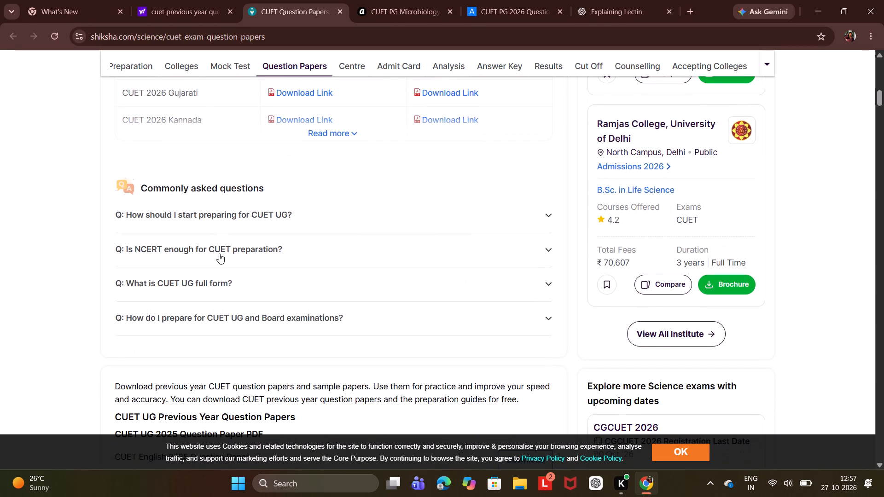
{"action": "scroll", "coordinate": [219, 254], "scroll_direction": "down", "scroll_amount": 2}
{"action": "scroll", "coordinate": [219, 254], "scroll_direction": "right", "scroll_amount": 1}
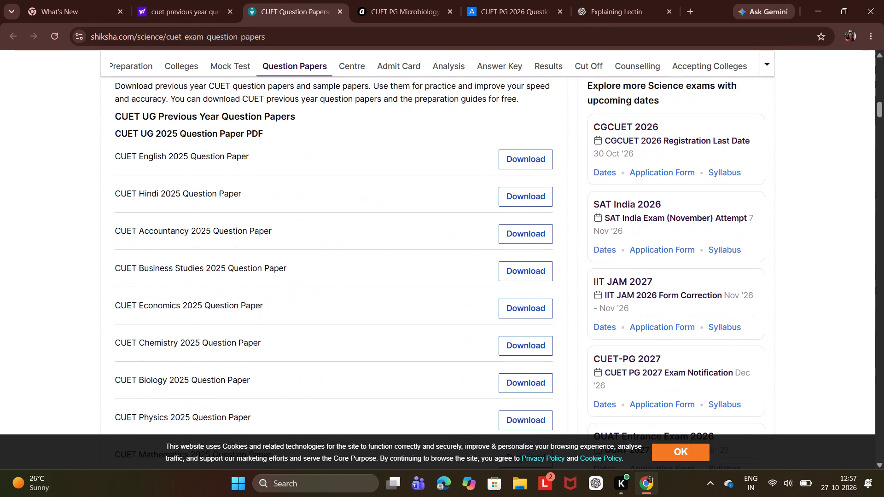
{"action": "scroll", "coordinate": [219, 254], "scroll_direction": "right", "scroll_amount": 2}
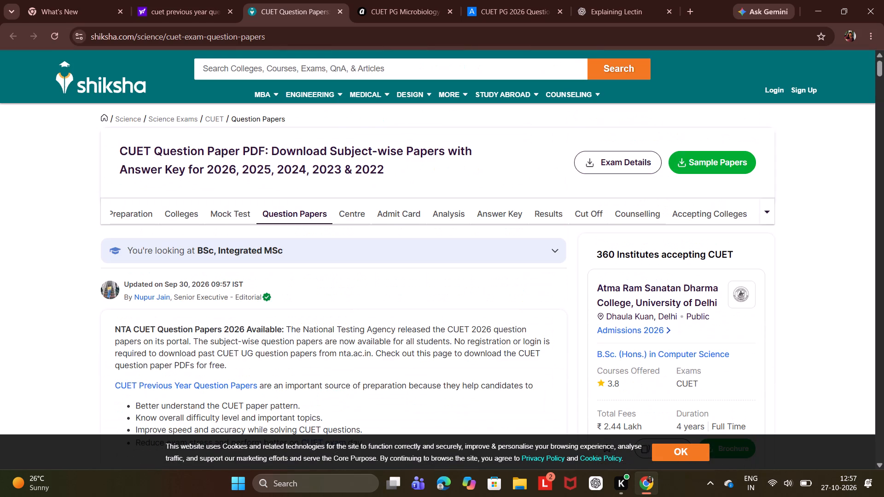
Search Shiksha for "cuet pg" and open the CUET-PG exam page from the suggestions.
{"action": "left_click", "coordinate": [281, 71]}
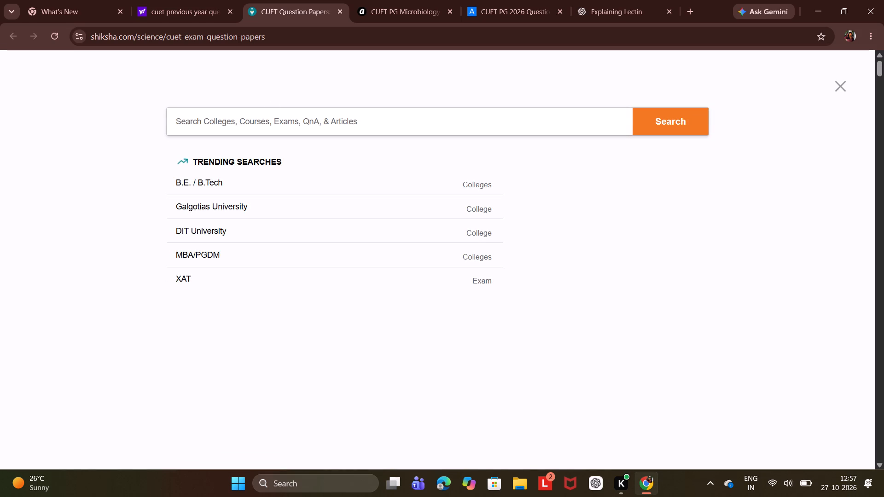
{"action": "left_click", "coordinate": [266, 115]}
{"action": "type", "text": "curt"}
{"action": "key", "text": "space"}
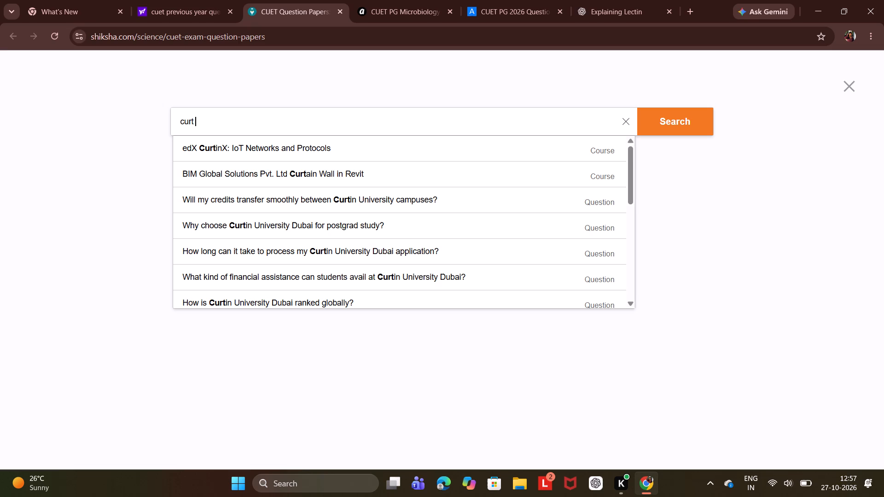
{"action": "key", "text": "BackSpace"}
{"action": "key", "text": "BackSpace"}
{"action": "key", "text": "BackSpace"}
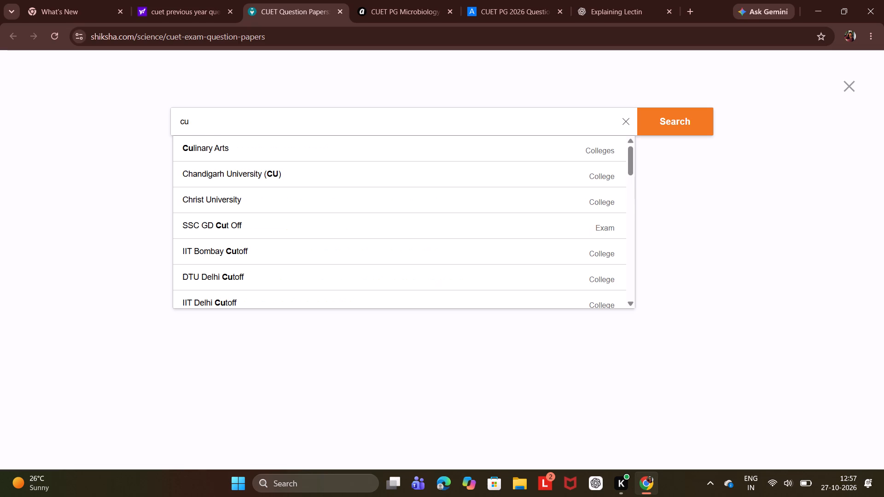
{"action": "type", "text": "et pg"}
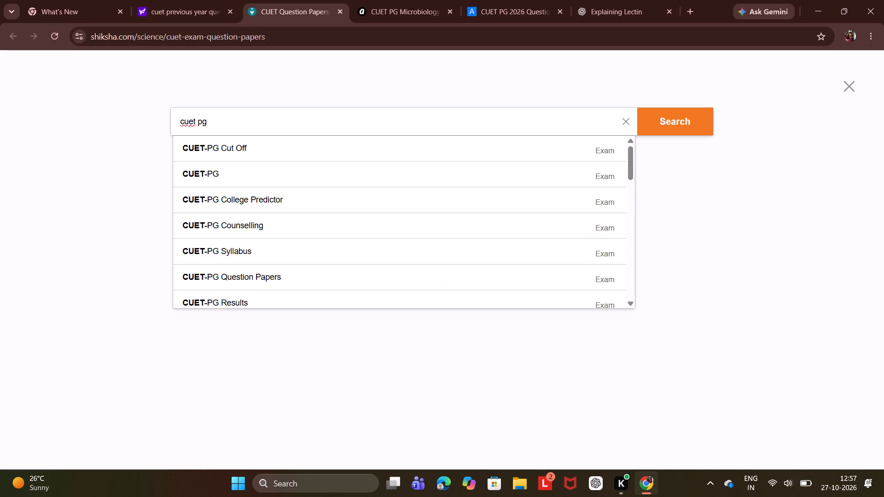
{"action": "left_click", "coordinate": [194, 168]}
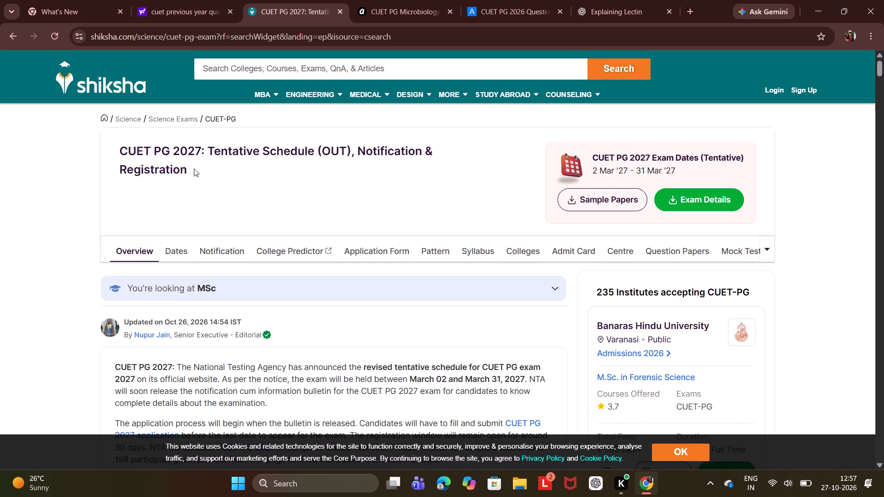
Look through the CUET PG 2027 overview, including its table of contents and participating universities section.
{"action": "scroll", "coordinate": [194, 168], "scroll_direction": "down", "scroll_amount": 1}
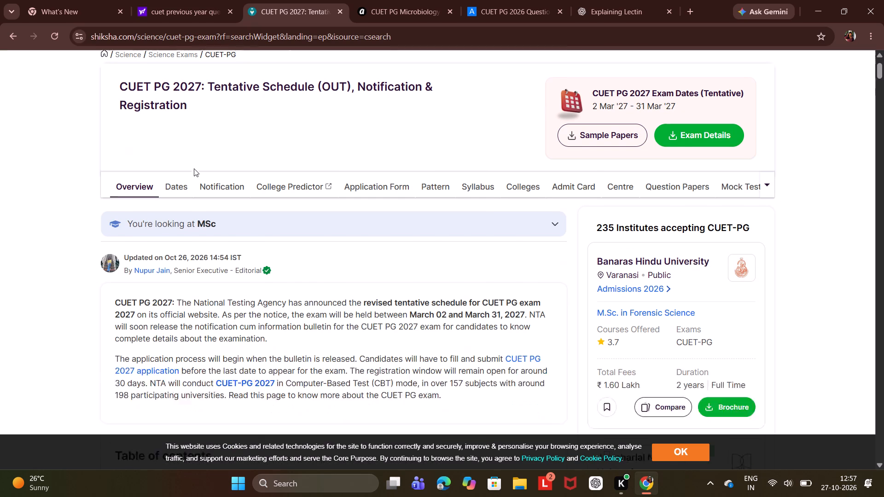
{"action": "scroll", "coordinate": [194, 168], "scroll_direction": "down", "scroll_amount": 3}
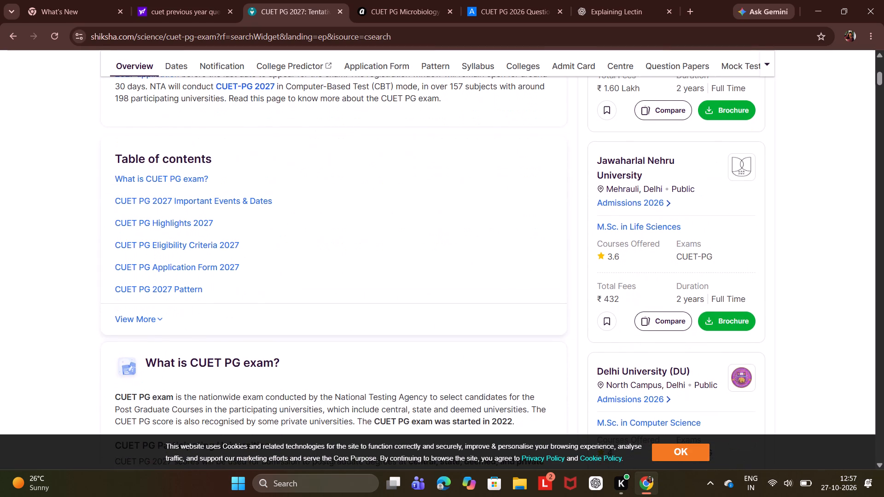
{"action": "scroll", "coordinate": [194, 168], "scroll_direction": "down", "scroll_amount": 3}
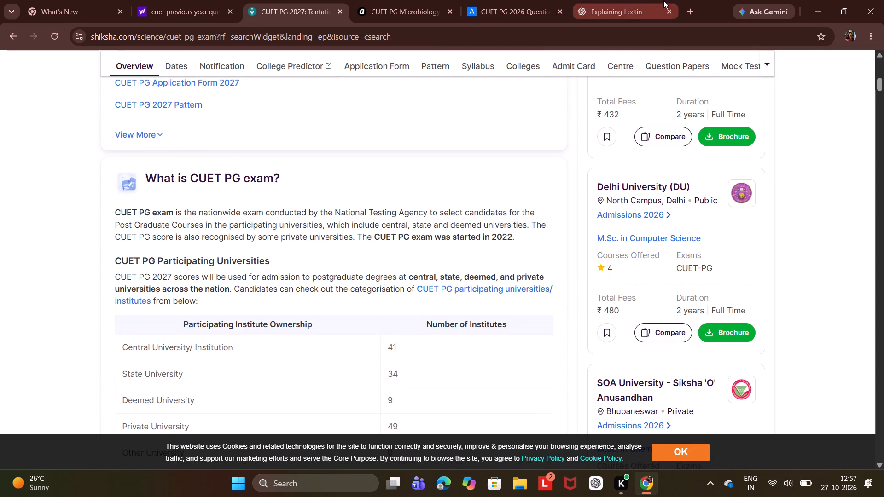
Open Canva India in a new browser tab.
{"action": "left_click", "coordinate": [690, 10]}
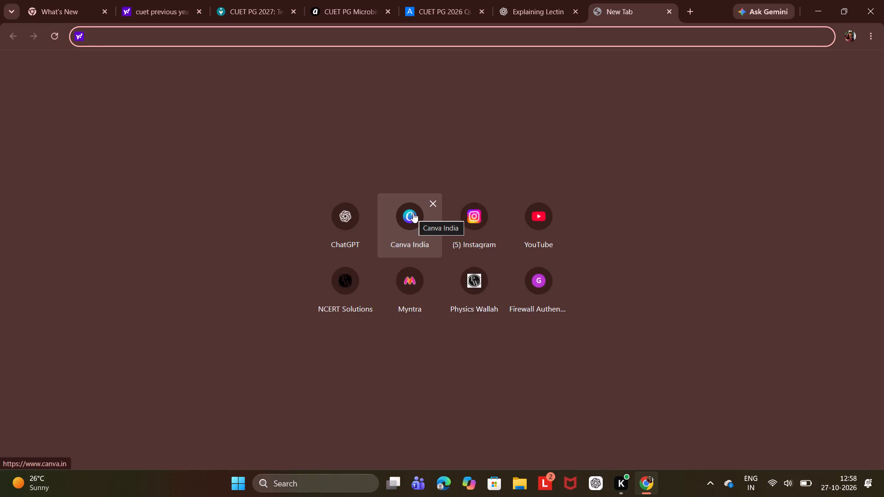
{"action": "left_click", "coordinate": [413, 213]}
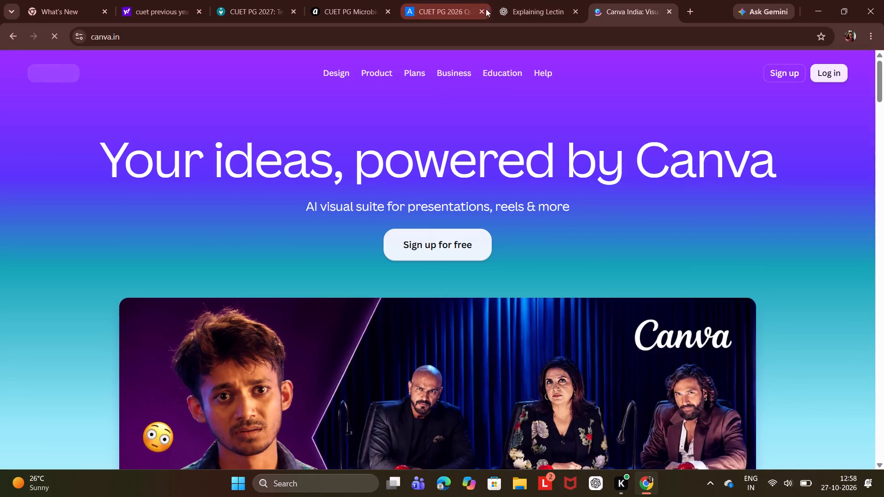
Close the CUET question paper, lectin chat, CUET PG Microbiology, CUET PG 2027 and Yahoo search tabs, keeping Canva open.
{"action": "left_click", "coordinate": [482, 10]}
{"action": "left_click", "coordinate": [482, 10]}
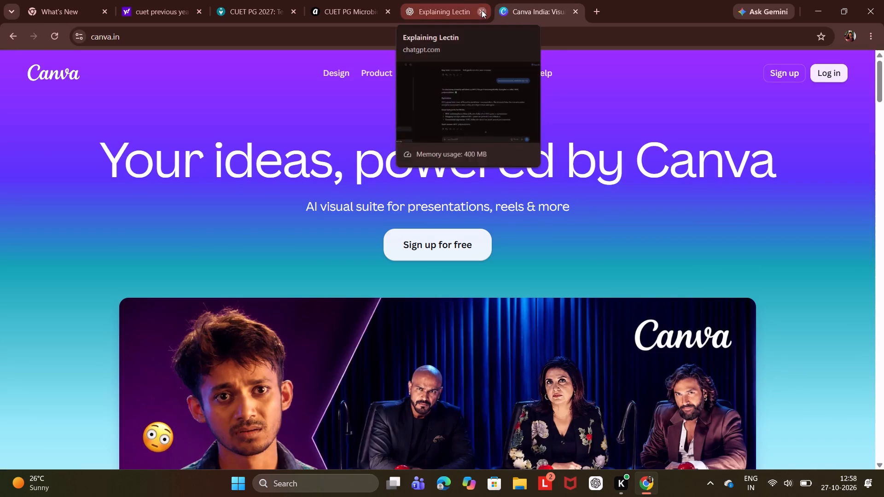
{"action": "left_click", "coordinate": [389, 12]}
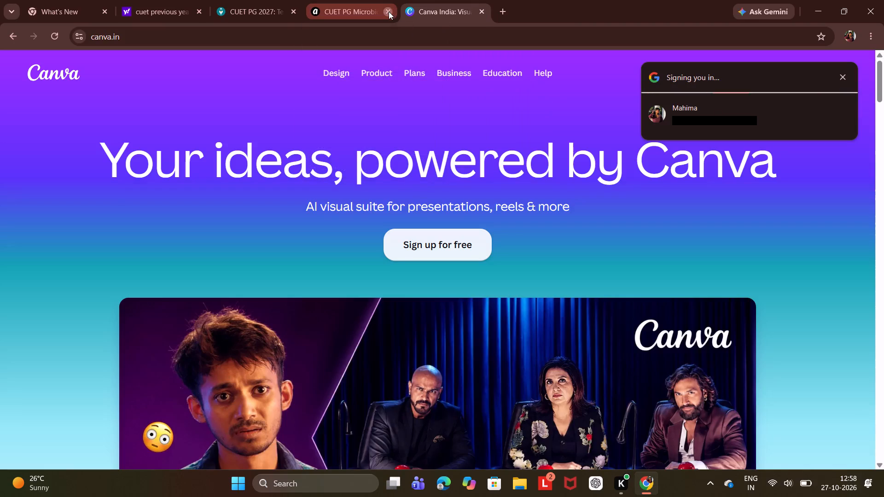
{"action": "left_click", "coordinate": [296, 12]}
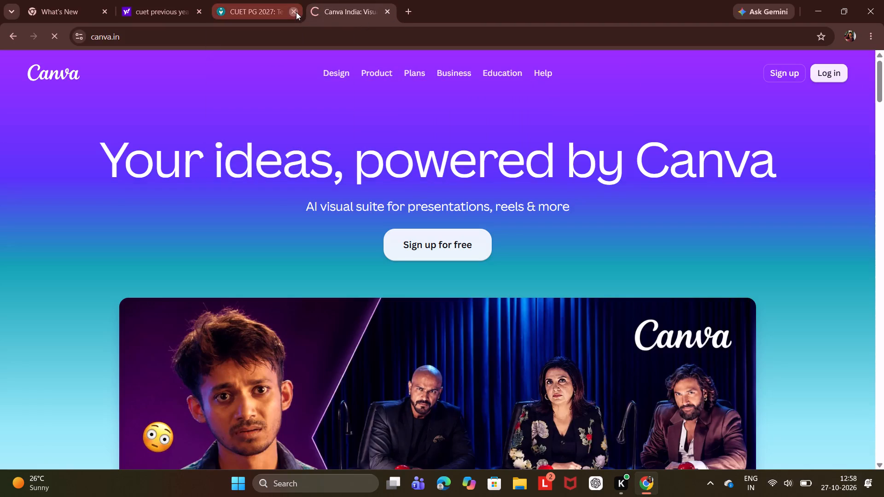
{"action": "left_click", "coordinate": [194, 10]}
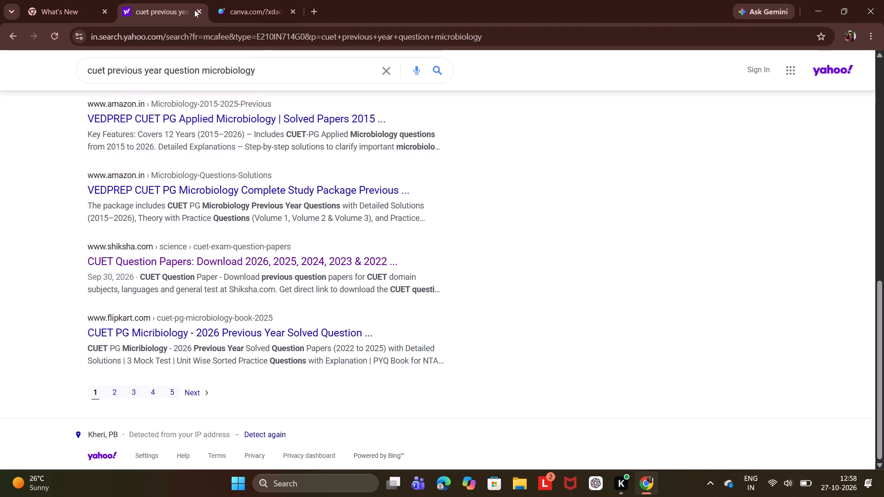
{"action": "left_click", "coordinate": [199, 9]}
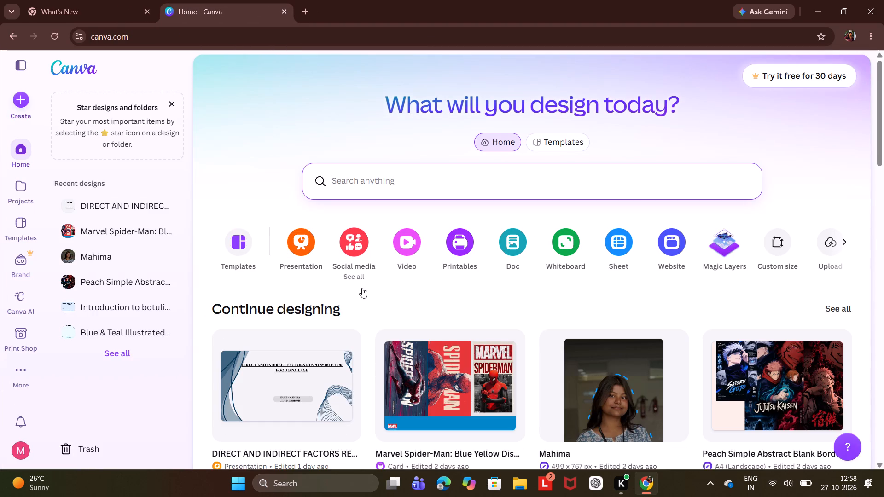
Move the 499 x 767 px portrait photo design from the recent designs to Trash.
{"action": "scroll", "coordinate": [362, 288], "scroll_direction": "down", "scroll_amount": 3}
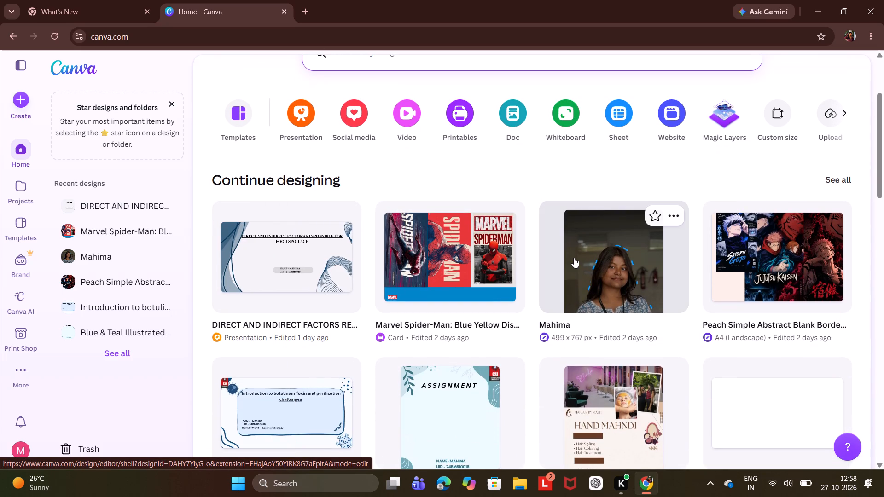
{"action": "left_click", "coordinate": [672, 214]}
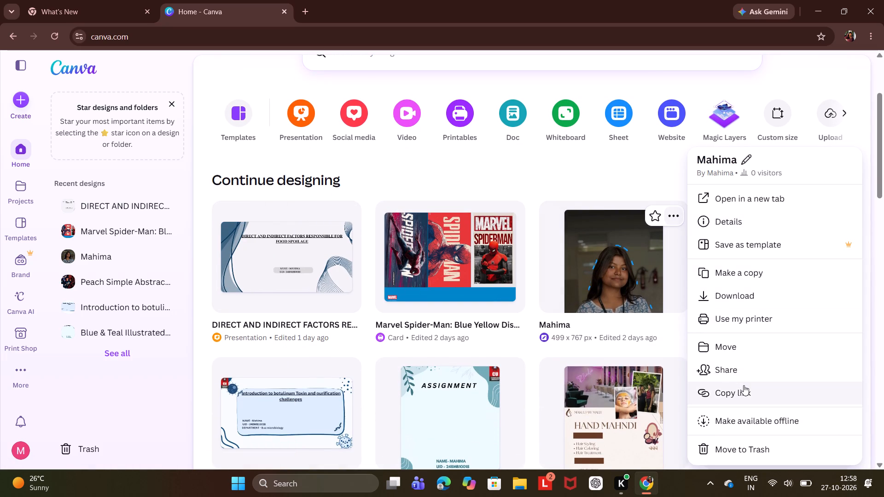
{"action": "left_click", "coordinate": [741, 448]}
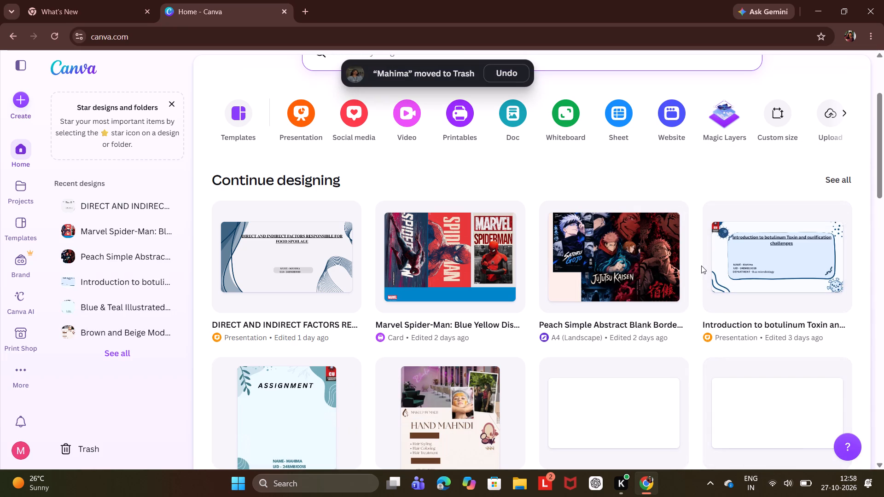
Open the presentation "Introduction to botulinum Toxin and purification challenges" from the recent designs for editing.
{"action": "scroll", "coordinate": [701, 266], "scroll_direction": "left", "scroll_amount": 4}
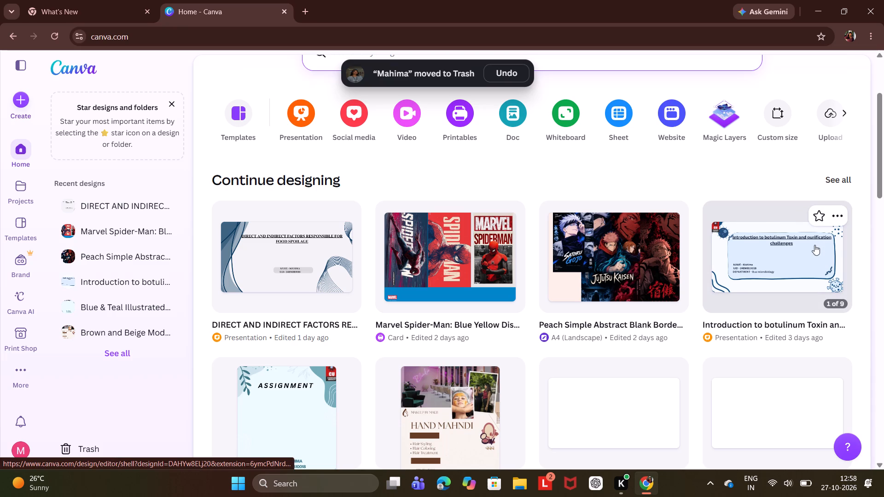
{"action": "scroll", "coordinate": [794, 268], "scroll_direction": "left", "scroll_amount": 1}
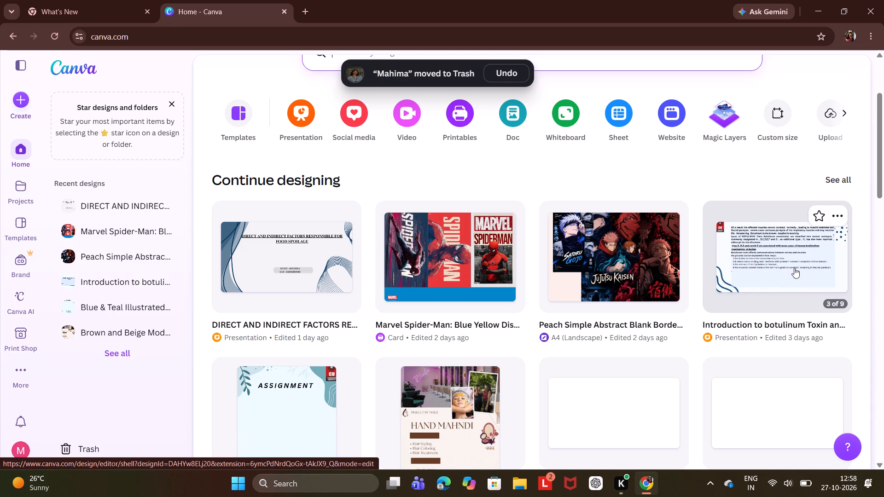
{"action": "left_click", "coordinate": [794, 268]}
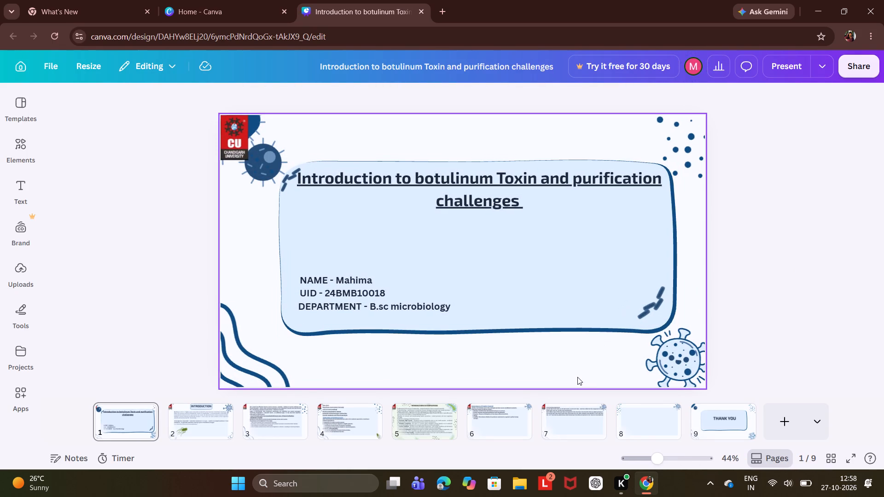
On the Introduction slide, give the whole first word "Botulinum" of the body text a uniform non-bold weight.
{"action": "left_click", "coordinate": [197, 429]}
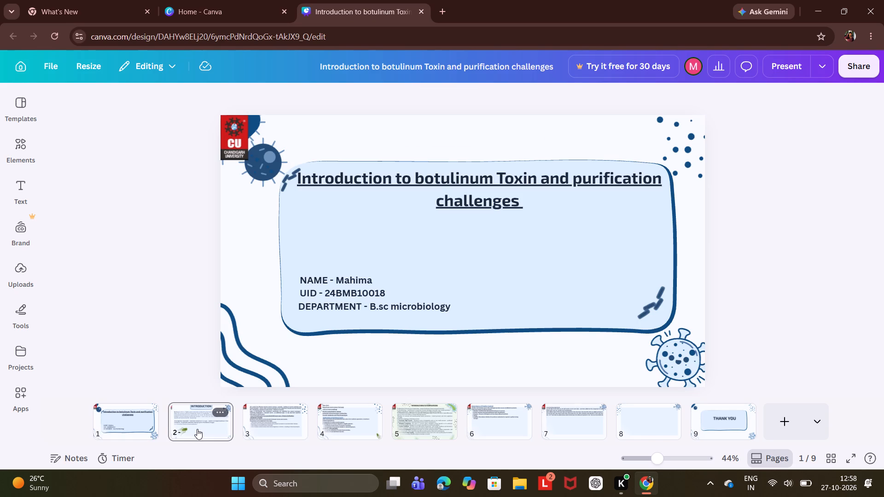
{"action": "left_click", "coordinate": [259, 421]}
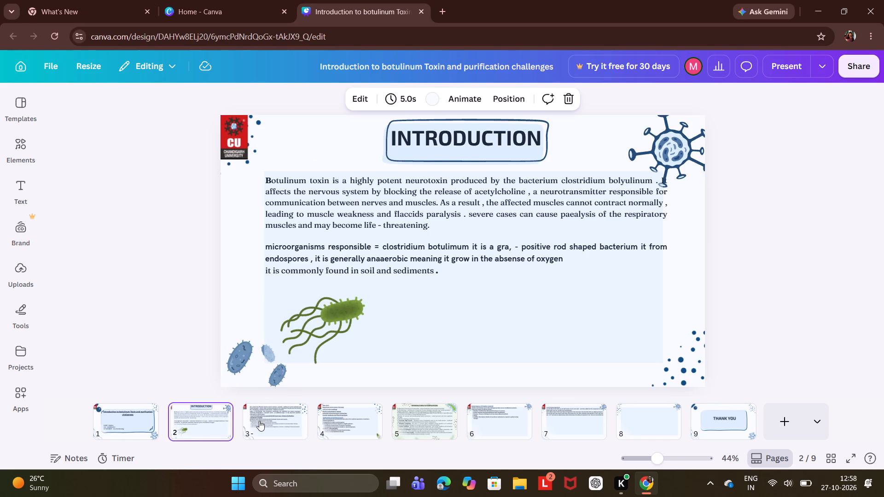
{"action": "left_click", "coordinate": [185, 414]}
{"action": "left_click", "coordinate": [267, 180]}
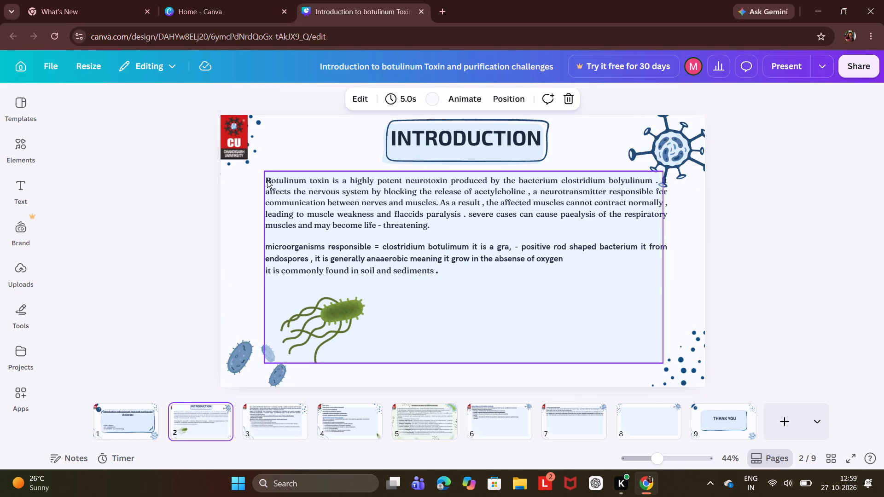
{"action": "double_click", "coordinate": [268, 179]}
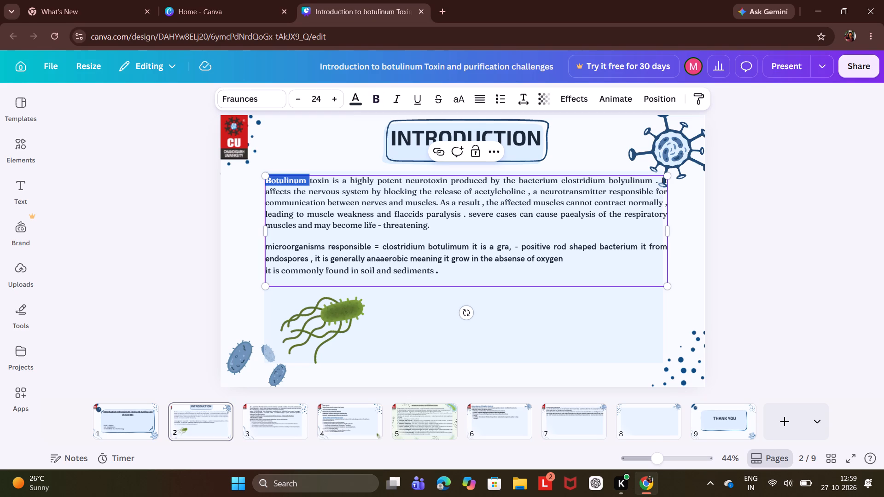
{"action": "left_click", "coordinate": [384, 95]}
{"action": "left_click", "coordinate": [384, 95]}
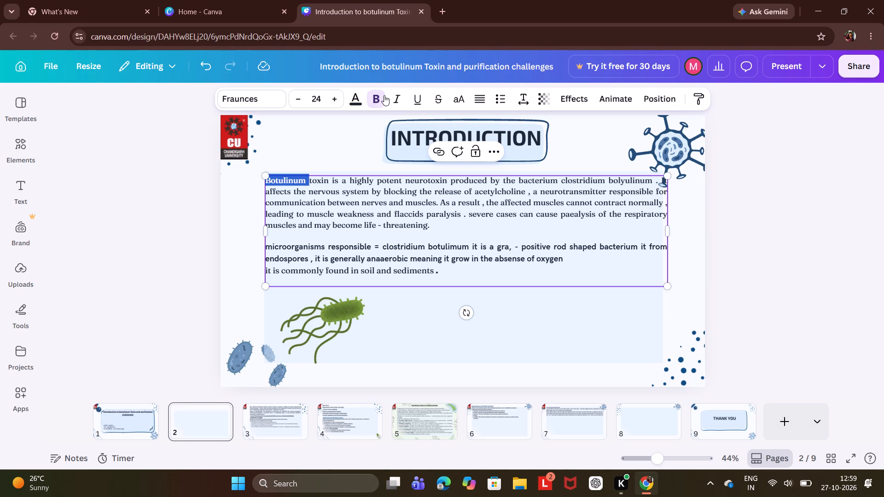
{"action": "left_click", "coordinate": [321, 214]}
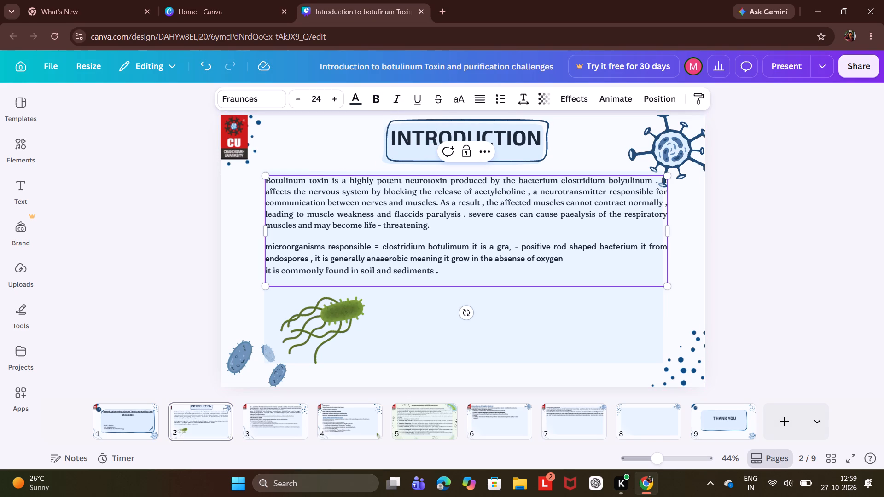
Look through the presentation from slide 3 to slide 6, checking the text and layout of each slide.
{"action": "left_click", "coordinate": [282, 414]}
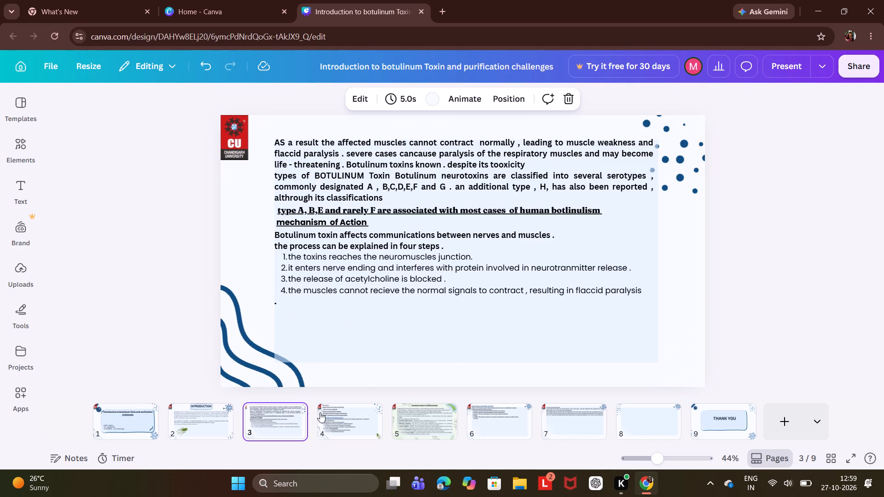
{"action": "left_click", "coordinate": [340, 419]}
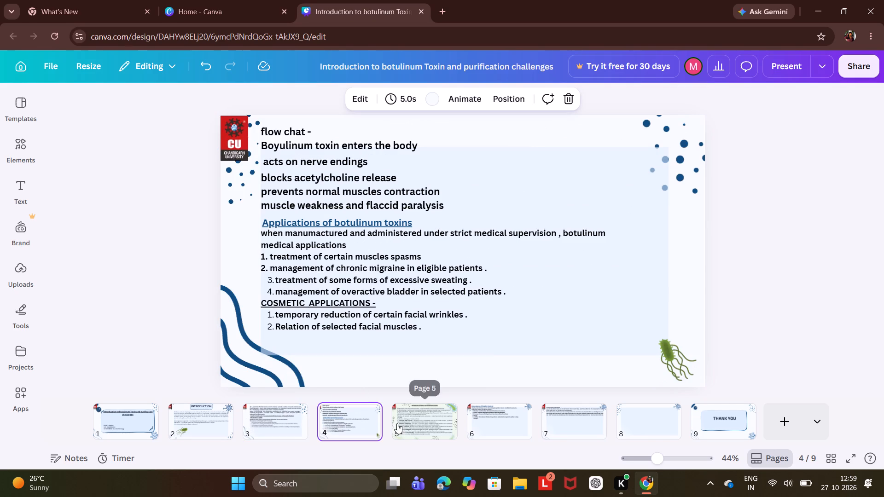
{"action": "left_click", "coordinate": [397, 423]}
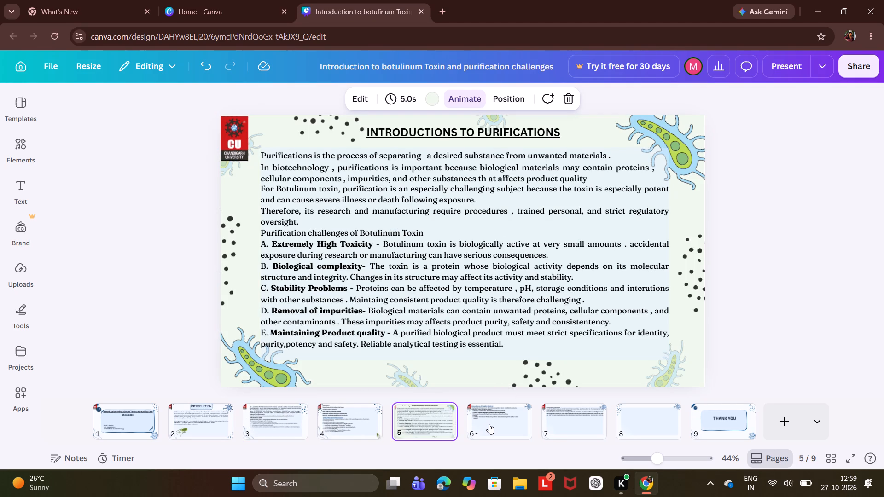
{"action": "left_click", "coordinate": [489, 424]}
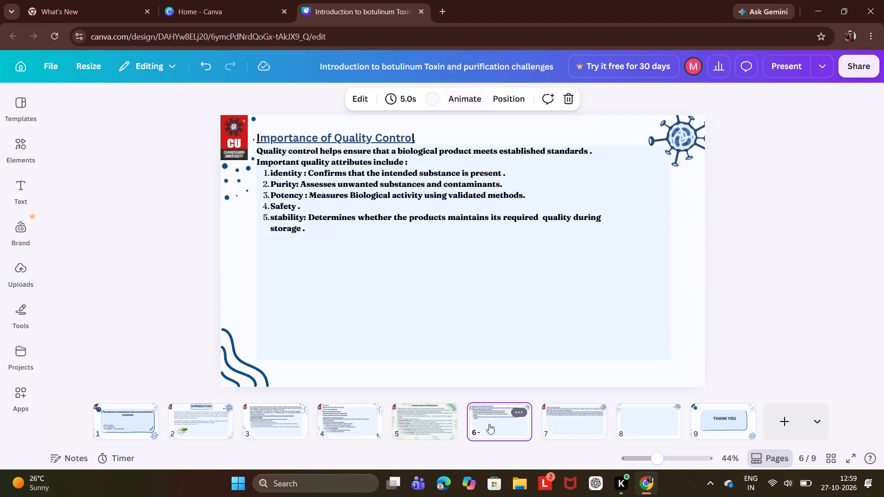
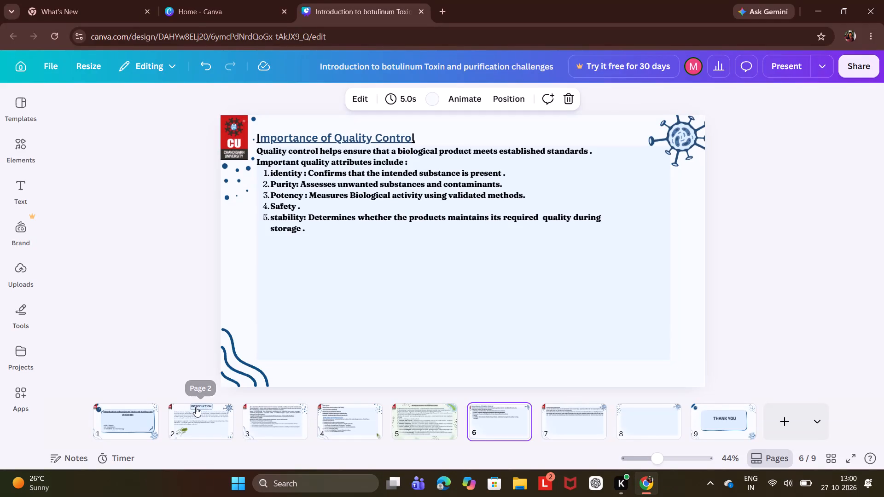
Return to the title slide on page 1 of the presentation to view it.
{"action": "left_click", "coordinate": [133, 413]}
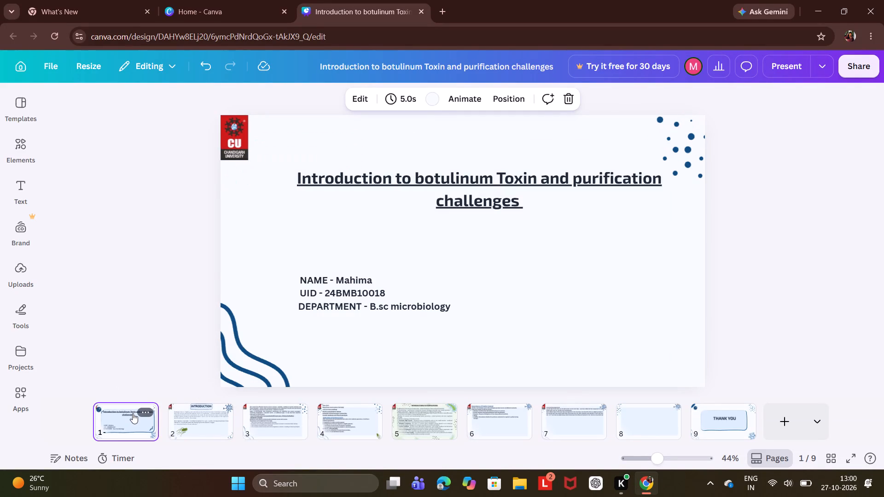
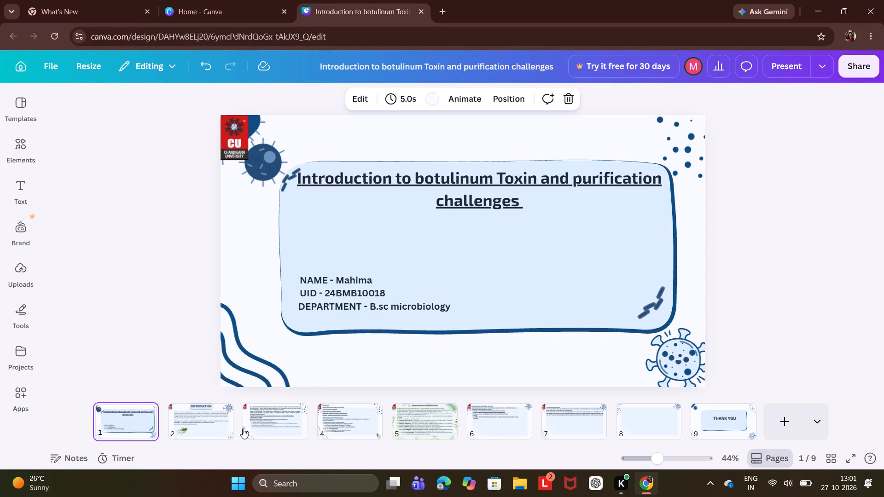
Review the text and layout of the presentation slides one by one from page 2 through page 6, rechecking page 4 against page 5.
{"action": "left_click", "coordinate": [219, 412]}
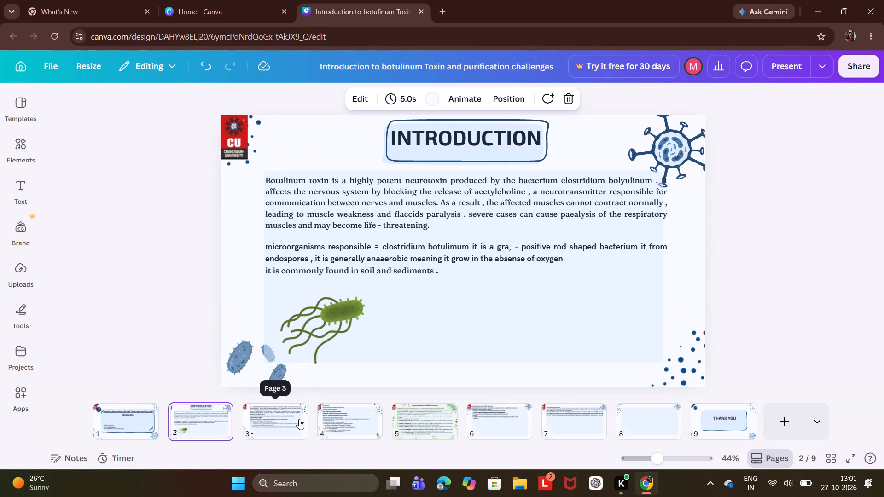
{"action": "left_click", "coordinate": [299, 419]}
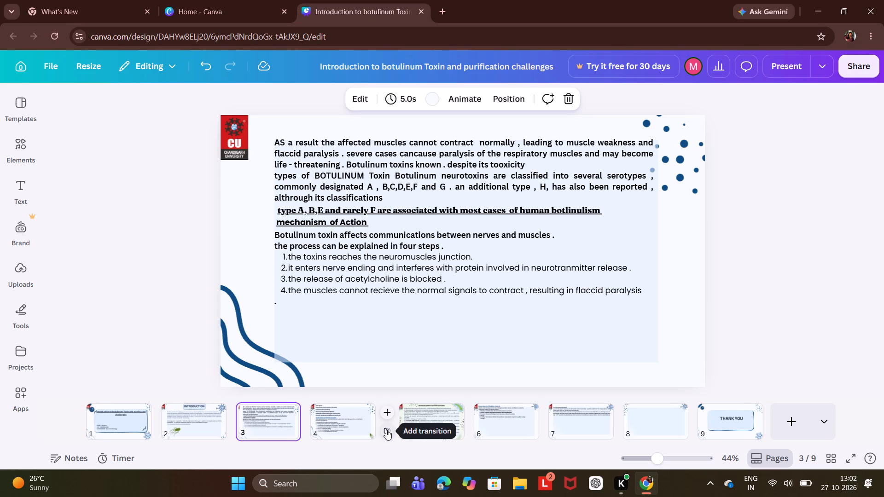
{"action": "left_click", "coordinate": [352, 415]}
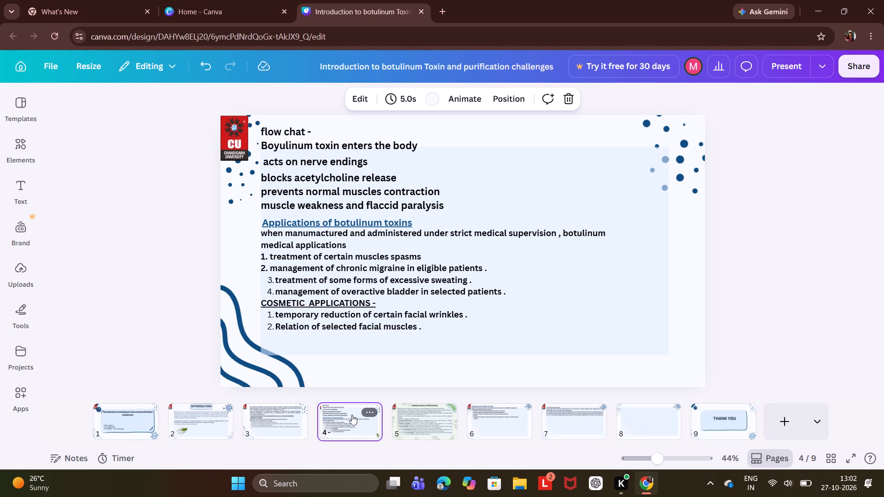
{"action": "left_click", "coordinate": [423, 408]}
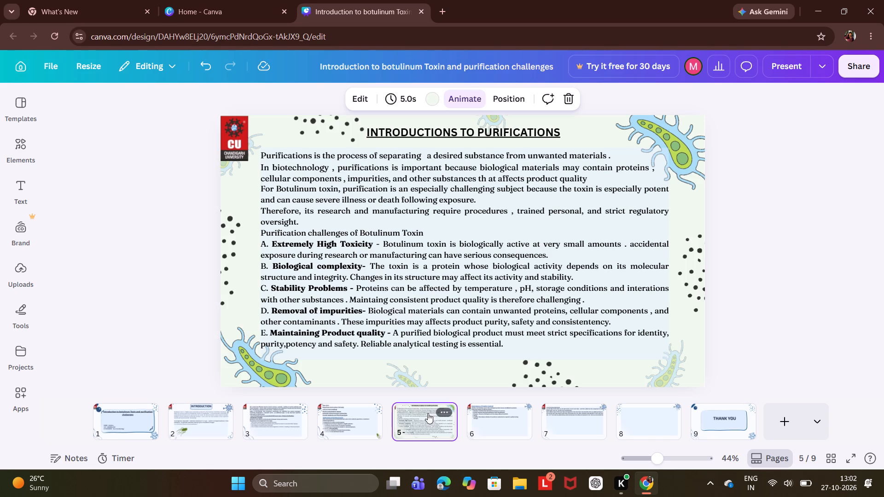
{"action": "left_click", "coordinate": [343, 411]}
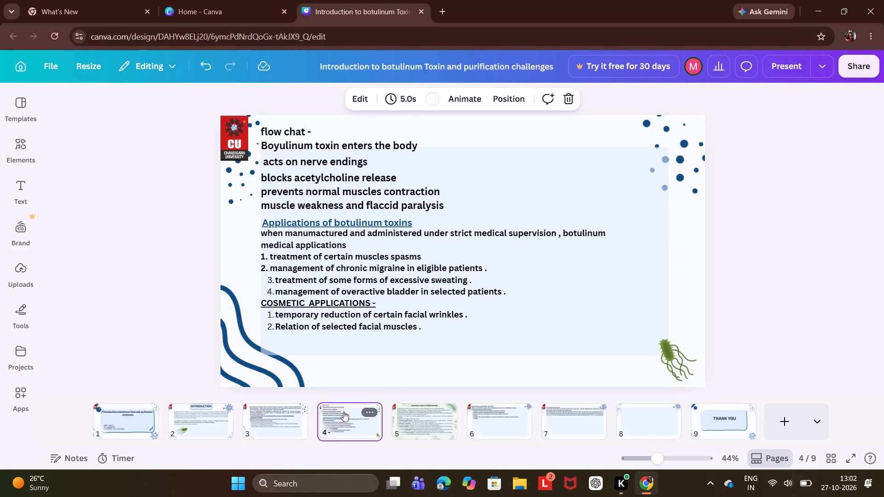
{"action": "left_click", "coordinate": [405, 416]}
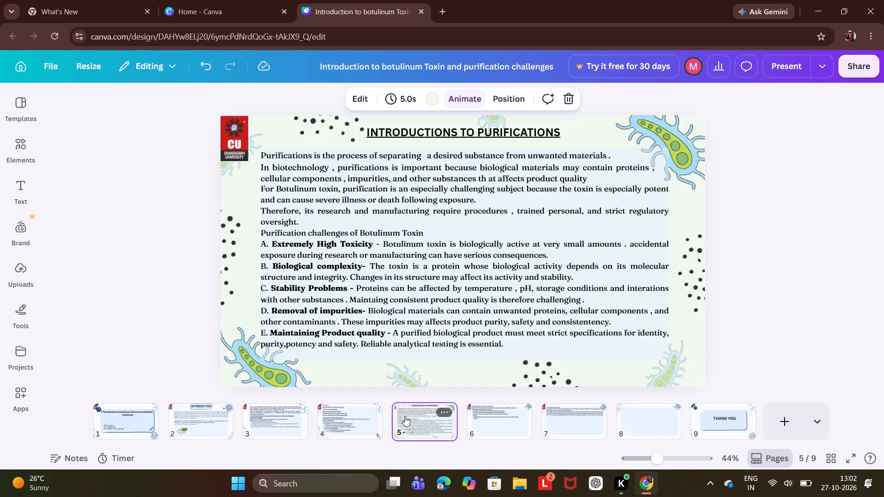
{"action": "left_click", "coordinate": [477, 415]}
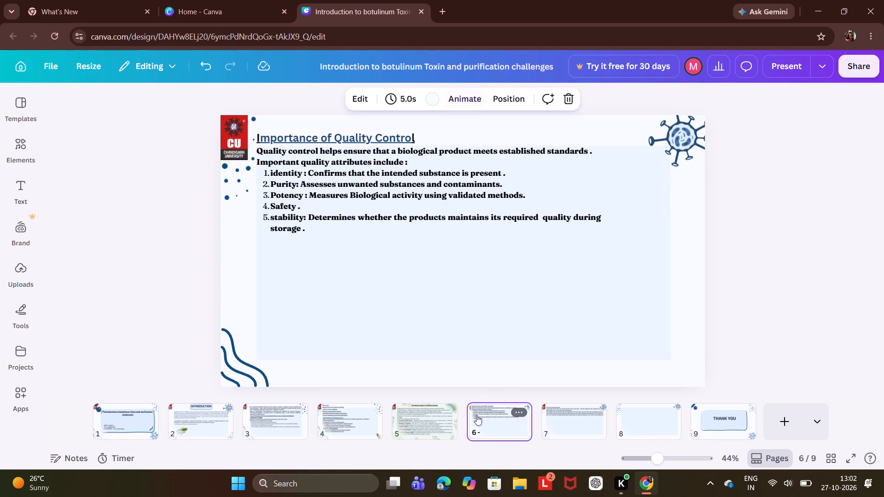
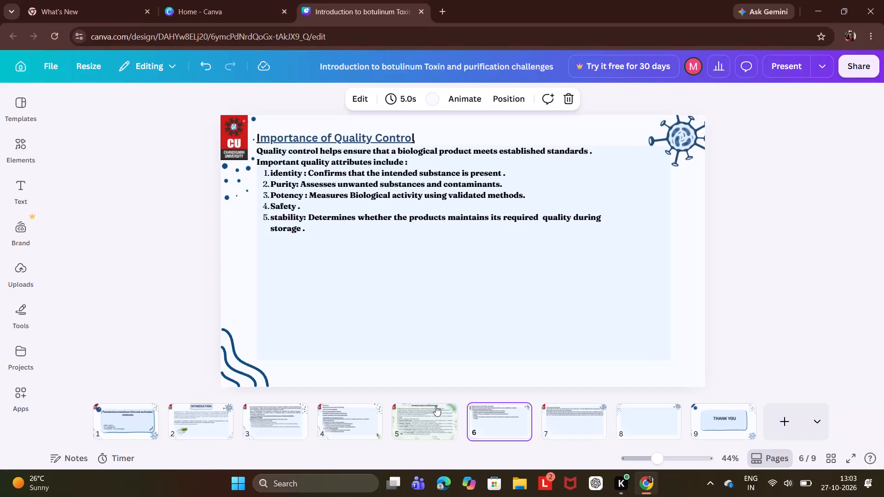
Delete all of the transforming experiment text from the text box on page 7.
{"action": "left_click", "coordinate": [585, 425]}
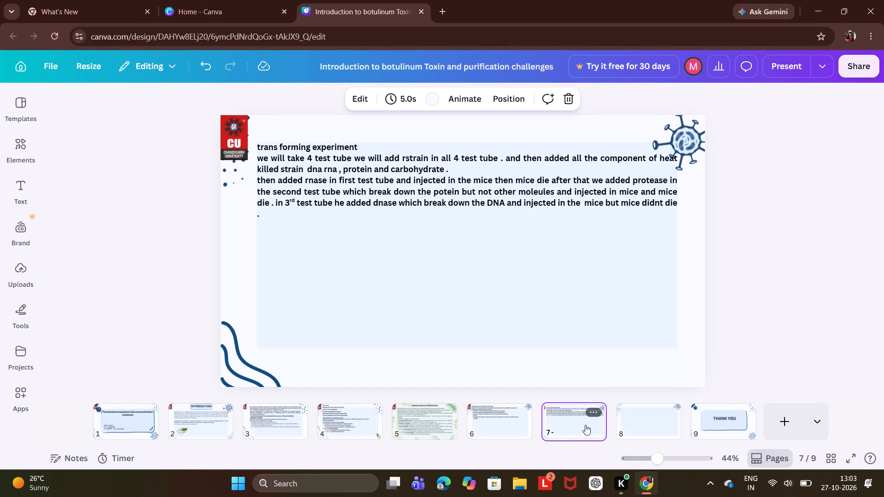
{"action": "double_click", "coordinate": [462, 197]}
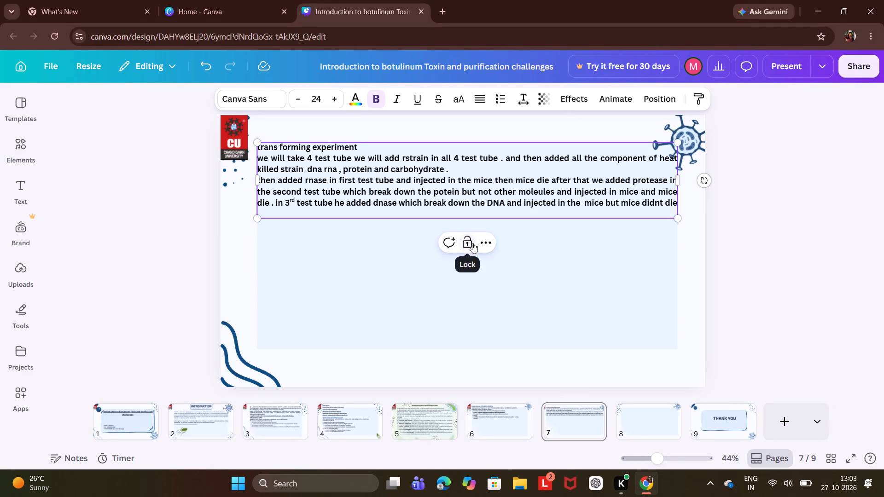
{"action": "left_click", "coordinate": [544, 208]}
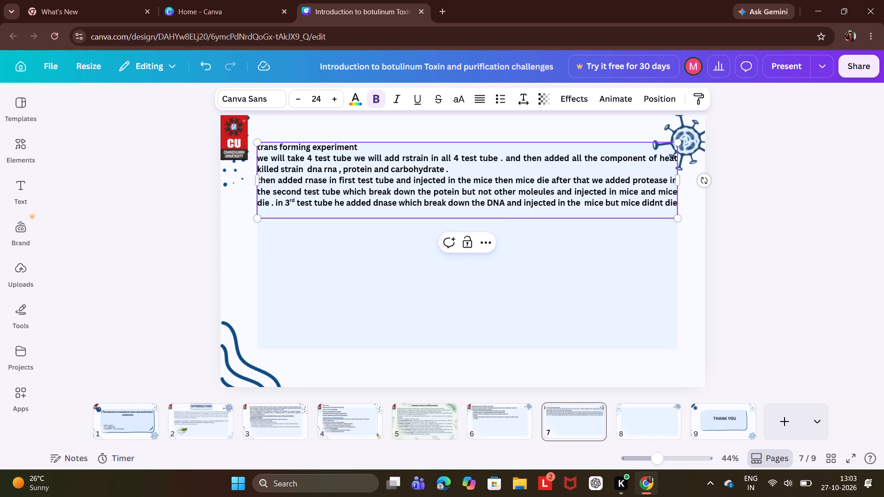
{"action": "left_click", "coordinate": [263, 147]}
{"action": "left_click_drag", "start_coordinate": [263, 147], "coordinate": [475, 221]}
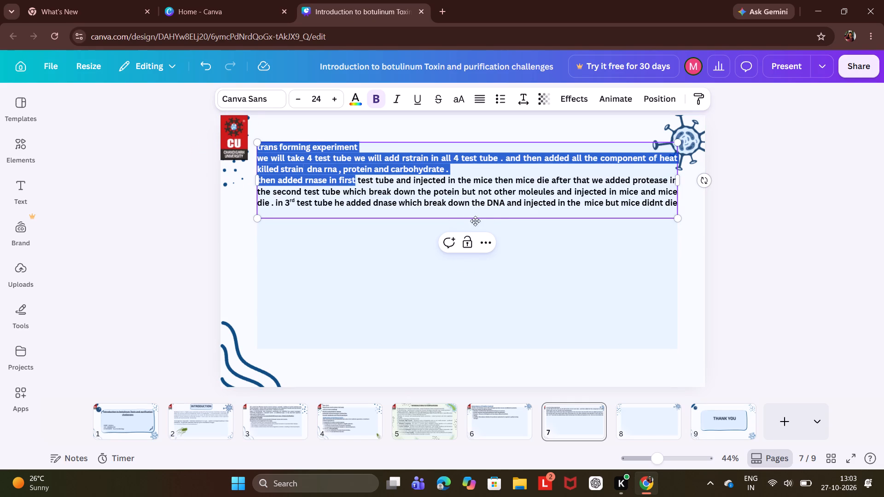
{"action": "left_click_drag", "start_coordinate": [475, 221], "coordinate": [624, 230]}
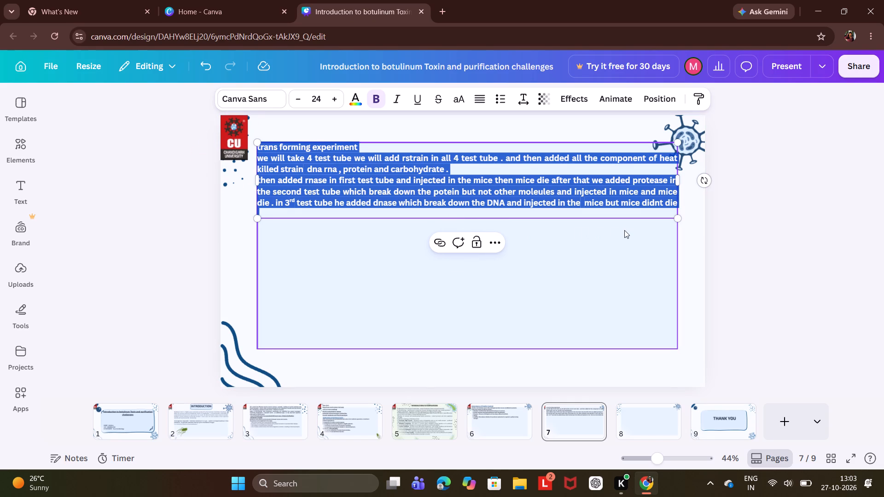
{"action": "key", "text": "BackSpace"}
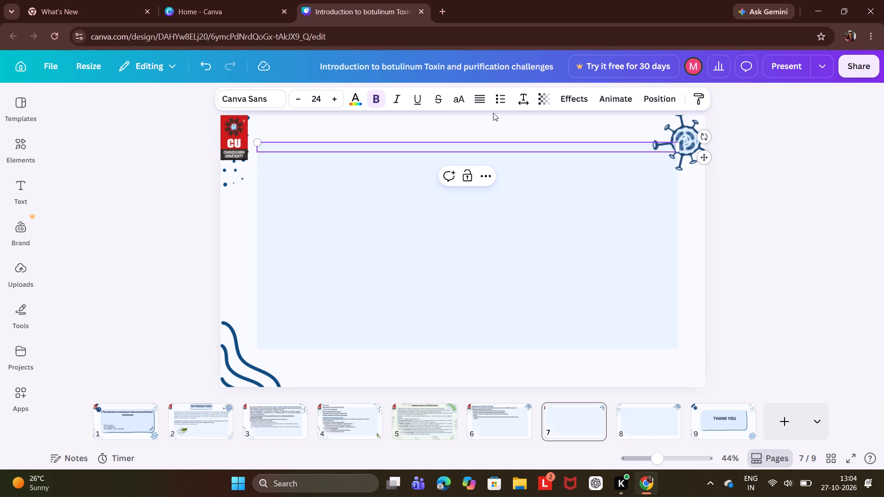
Enter the heading "Major purification challenges" in the emptied text box on page 7.
{"action": "double_click", "coordinate": [442, 146]}
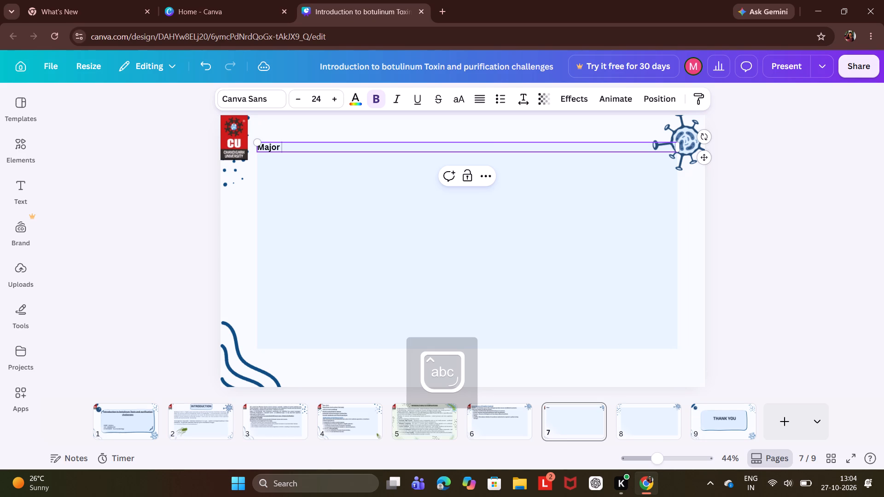
{"action": "type", "text": "purifiv"}
{"action": "key", "text": "BackSpace"}
{"action": "type", "text": "cation"}
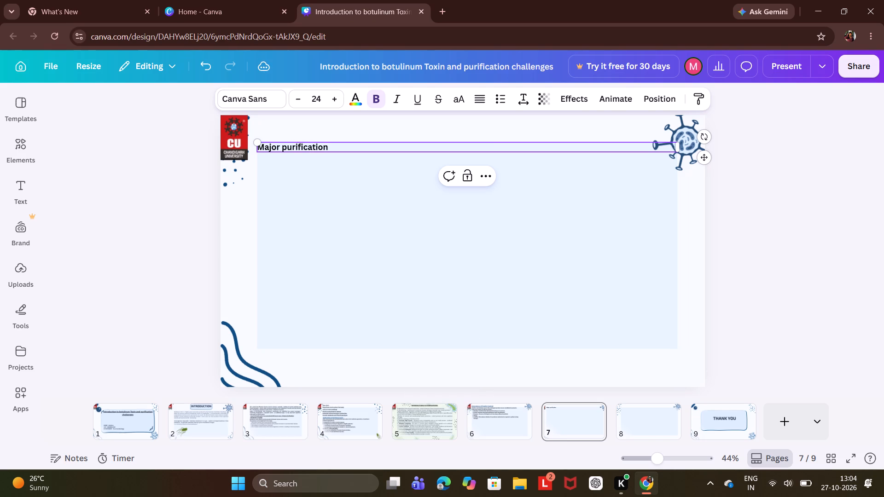
{"action": "key", "text": "space"}
{"action": "type", "text": "challenge"}
{"action": "key", "text": "d"}
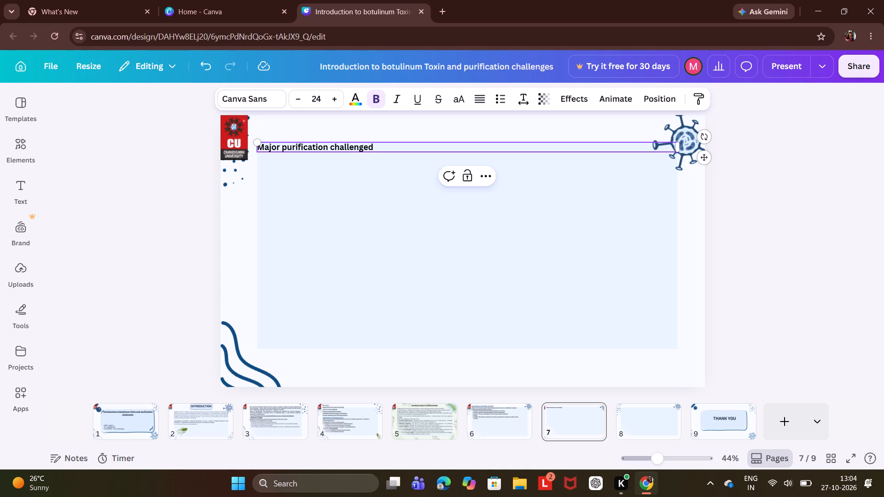
{"action": "key", "text": "BackSpace"}
{"action": "key", "text": "s"}
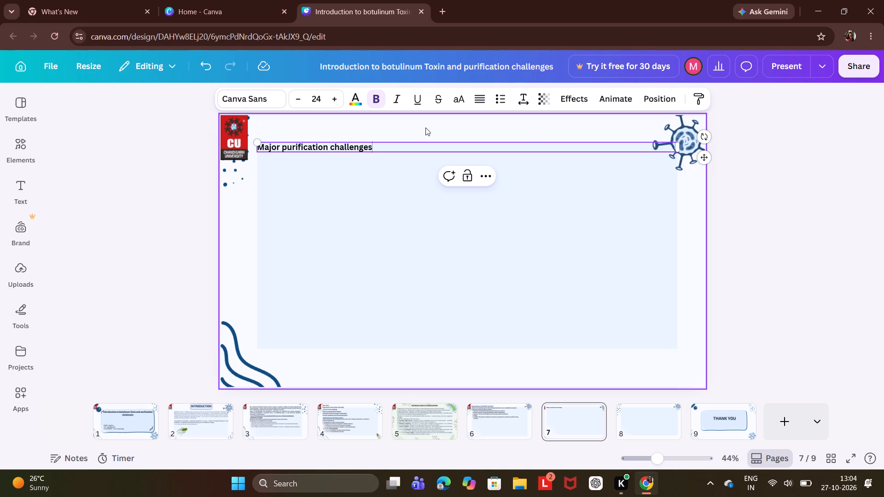
Format the whole "Major purification challenges" heading at size 32, underlined, in blue #234c76.
{"action": "left_click_drag", "start_coordinate": [375, 147], "coordinate": [268, 139]}
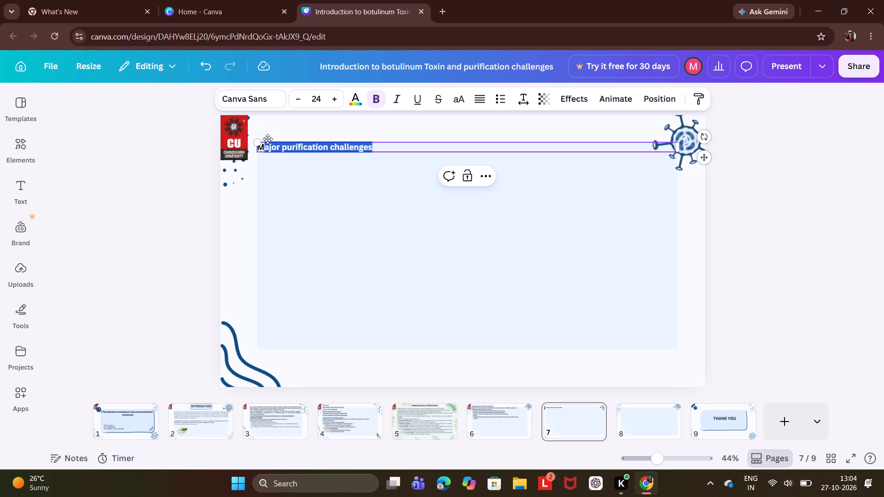
{"action": "left_click_drag", "start_coordinate": [268, 139], "coordinate": [257, 144]}
{"action": "left_click", "coordinate": [310, 95]}
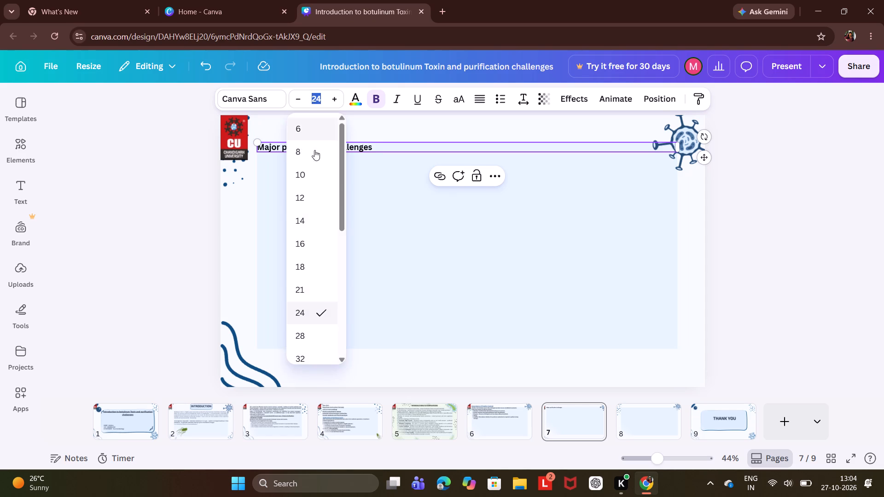
{"action": "left_click", "coordinate": [302, 356]}
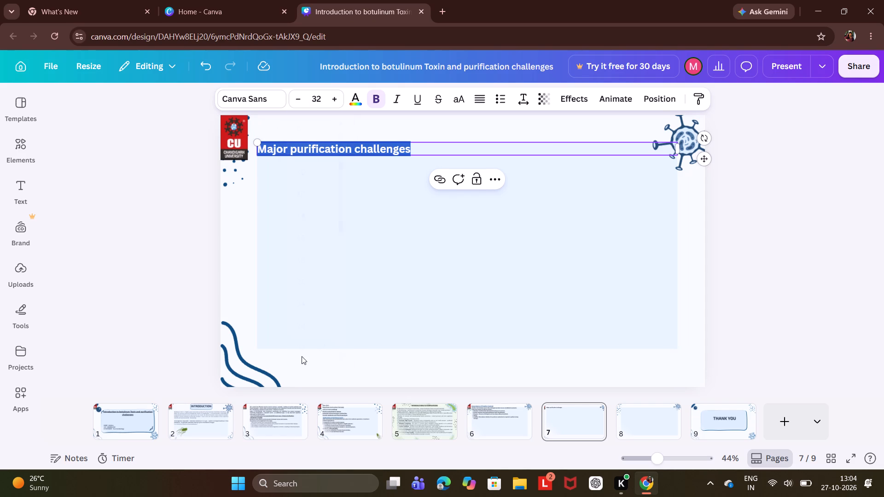
{"action": "left_click", "coordinate": [424, 100]}
{"action": "left_click", "coordinate": [359, 97]}
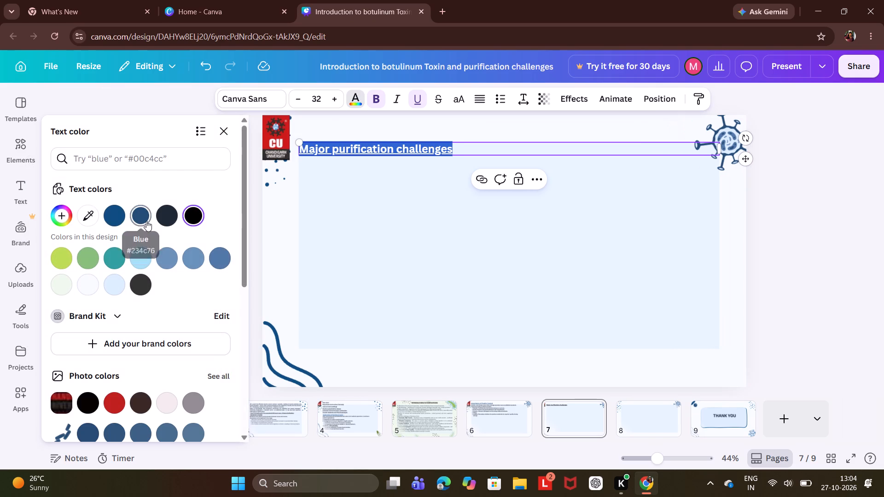
{"action": "left_click", "coordinate": [146, 220]}
{"action": "left_click", "coordinate": [388, 198]}
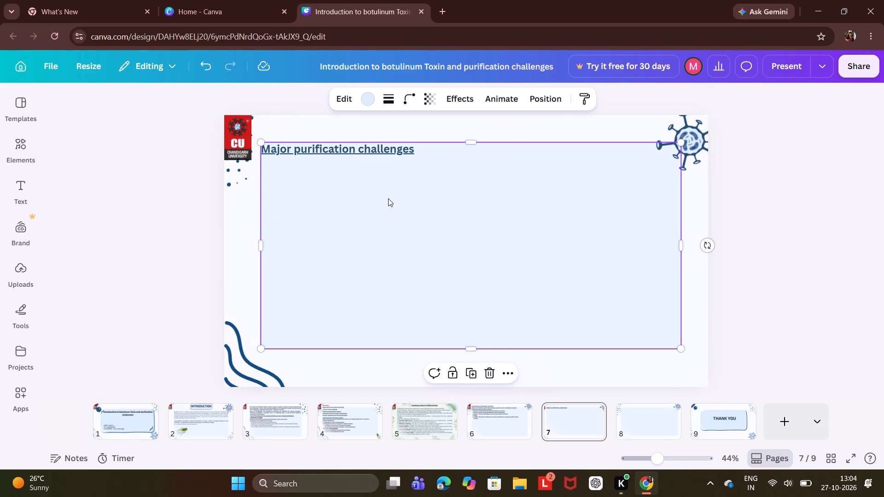
{"action": "left_click", "coordinate": [387, 193]}
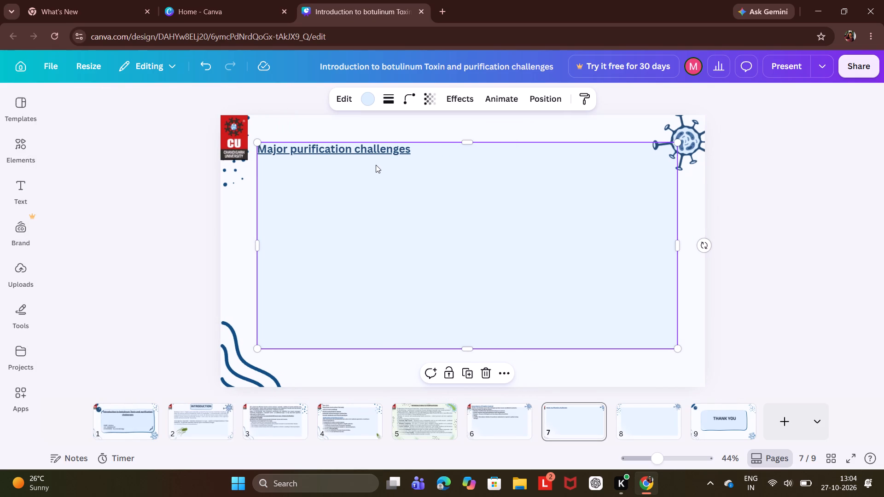
Move the "Major purification challenges" heading up so it sits just above the light blue rectangle.
{"action": "left_click_drag", "start_coordinate": [375, 154], "coordinate": [379, 140]}
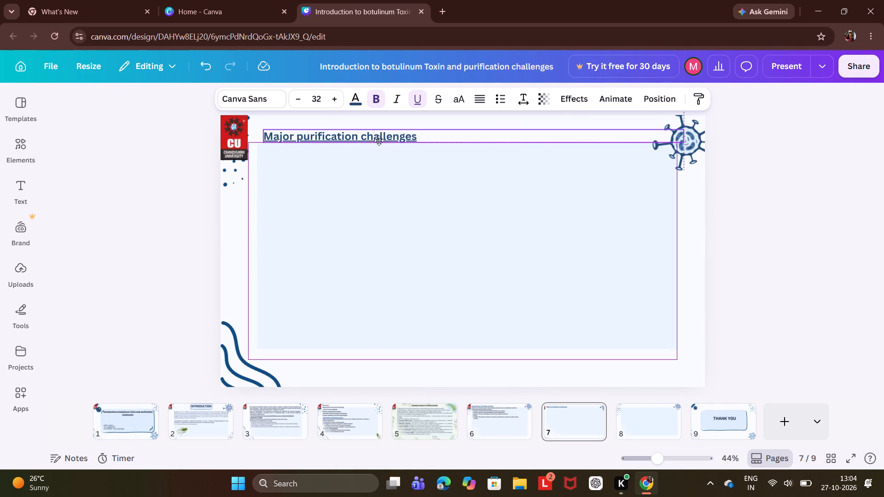
{"action": "left_click_drag", "start_coordinate": [379, 140], "coordinate": [379, 138]}
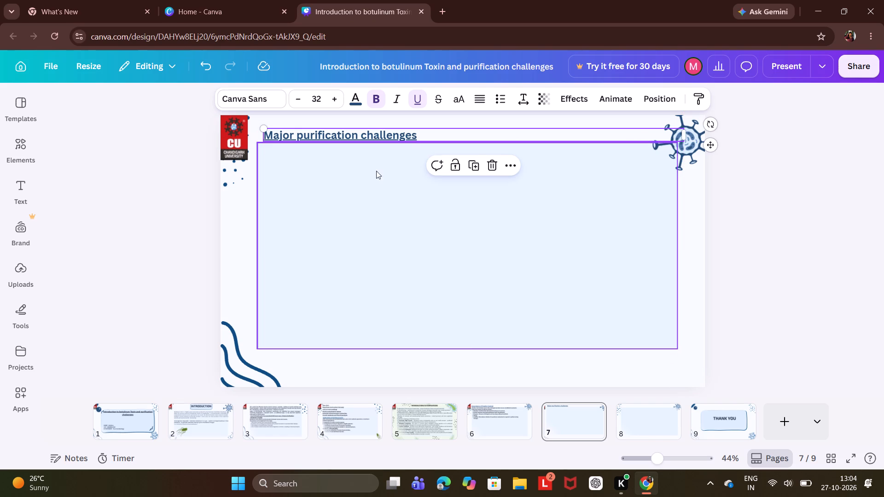
{"action": "left_click", "coordinate": [371, 198]}
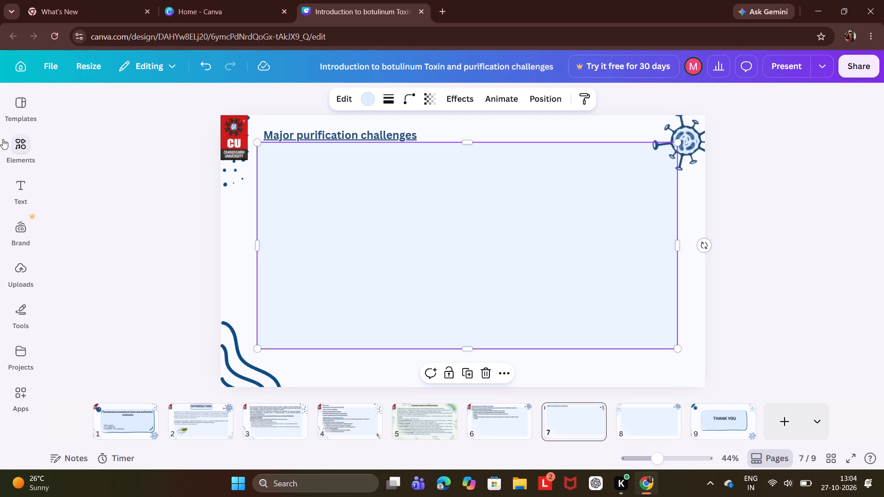
Add a subheading text box to page 7 and start a numbered list with "Extrem toxicity -".
{"action": "left_click", "coordinate": [23, 187]}
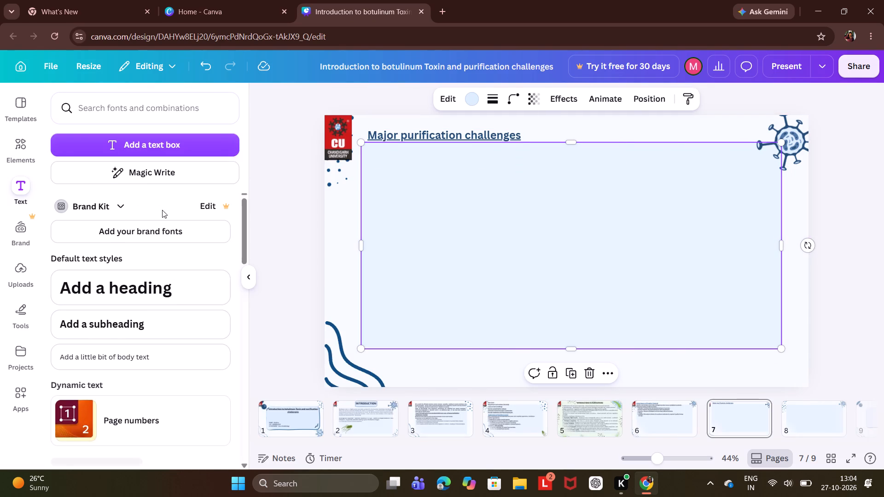
{"action": "left_click", "coordinate": [128, 322]}
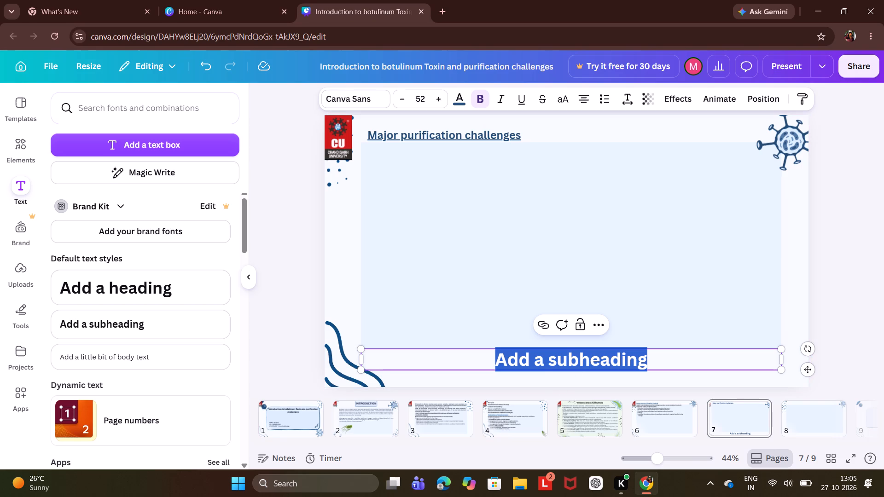
{"action": "type", "text": "1."}
{"action": "key", "text": "space"}
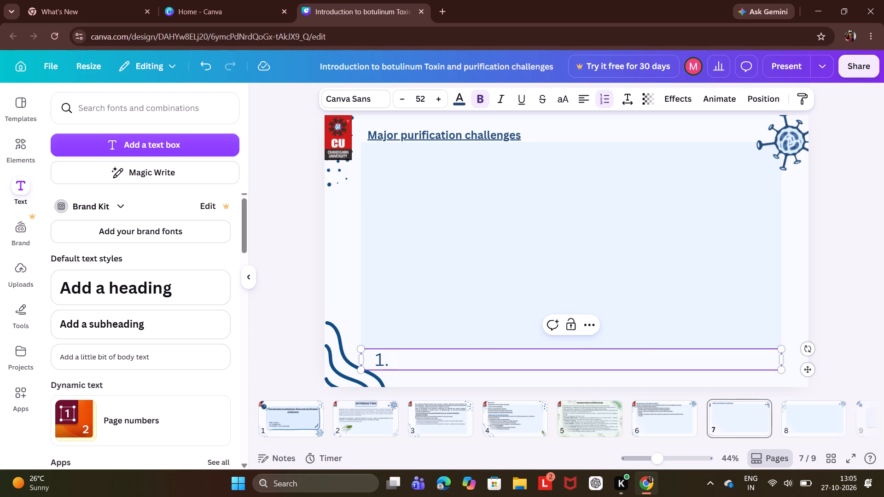
{"action": "key", "text": "e"}
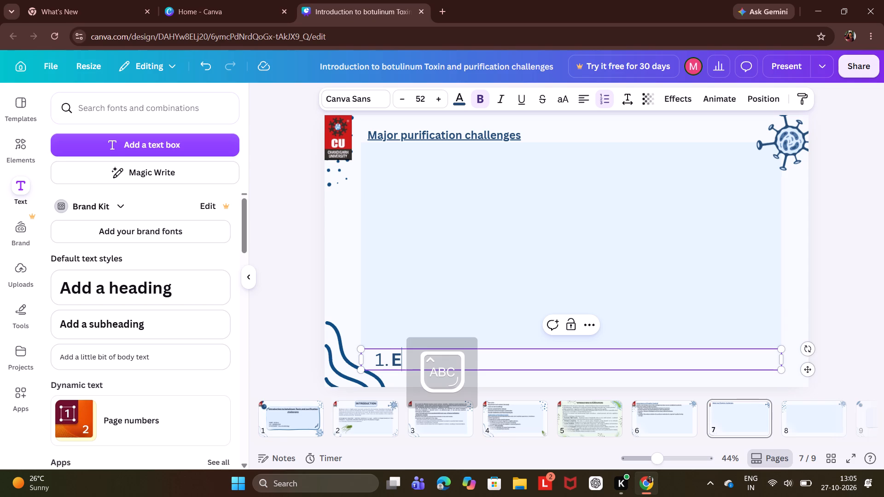
{"action": "key", "text": "x"}
{"action": "type", "text": "xtrem"}
{"action": "key", "text": "space"}
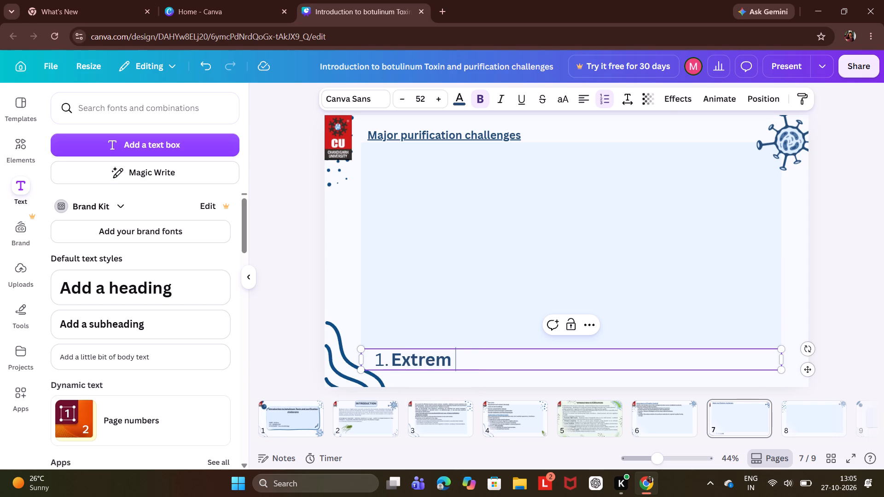
{"action": "type", "text": "toc"}
{"action": "key", "text": "BackSpace"}
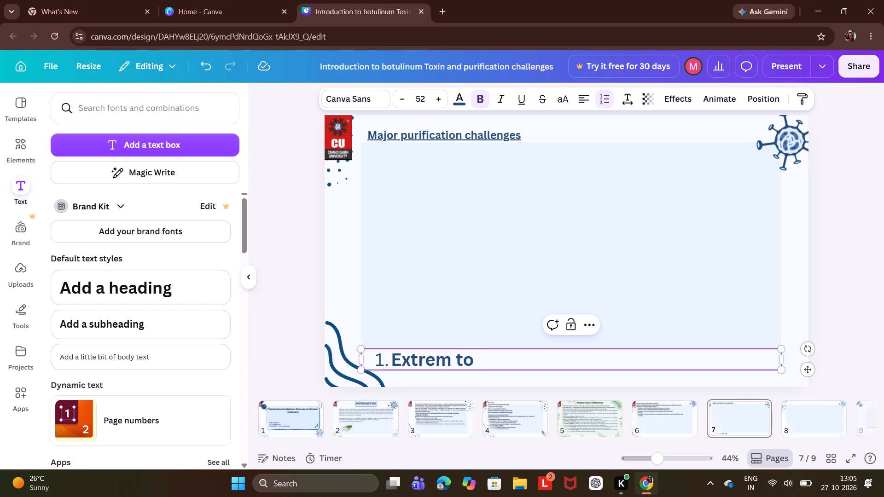
{"action": "type", "text": "xicity"}
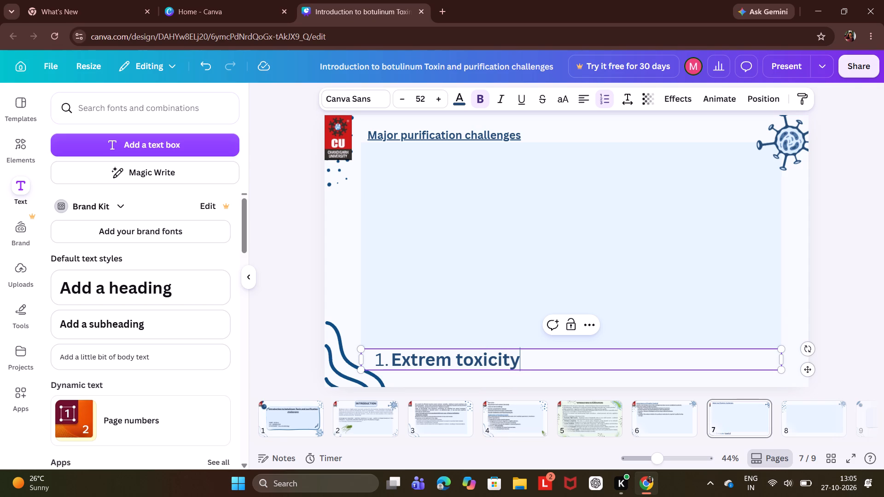
{"action": "key", "text": "space"}
{"action": "type", "text": "-"}
{"action": "key", "text": "space"}
Continue list item 1 after "Extrem toxicity -" with "Even a very small exposure can be dangerous .".
{"action": "key", "text": "e"}
{"action": "key", "text": "BackSpace"}
{"action": "key", "text": "e"}
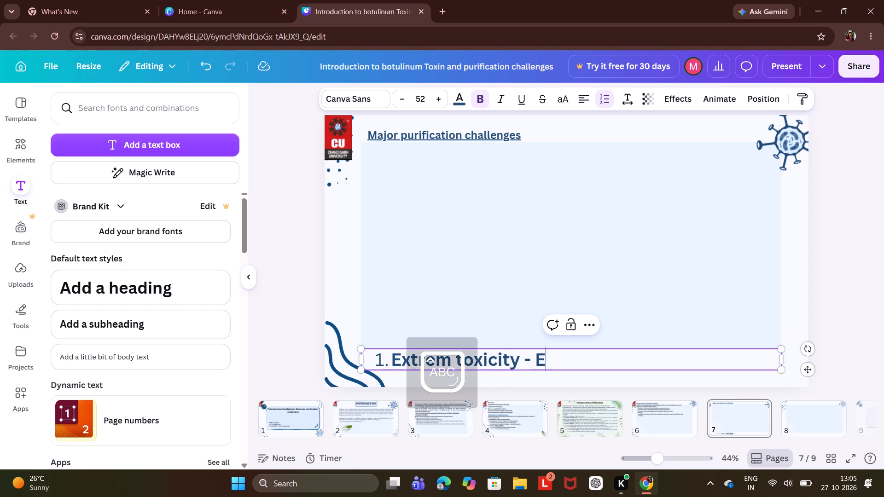
{"action": "type", "text": "ven"}
{"action": "key", "text": "space"}
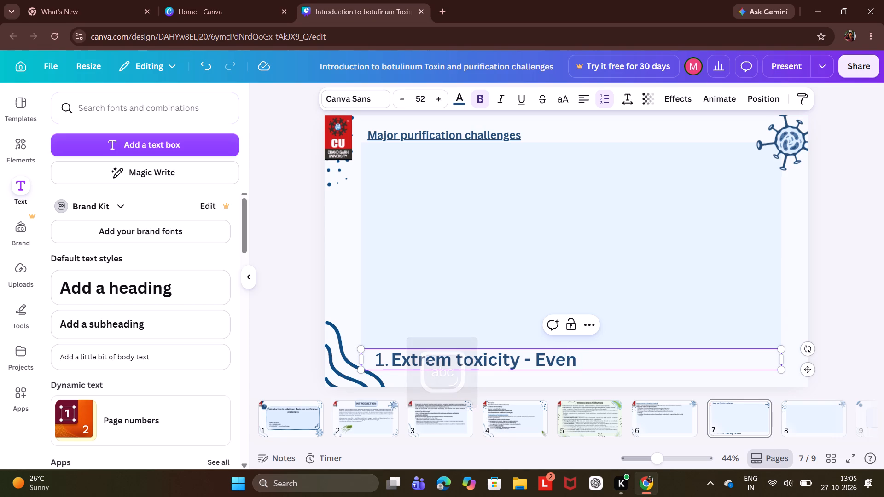
{"action": "type", "text": "a very small"}
{"action": "key", "text": "space"}
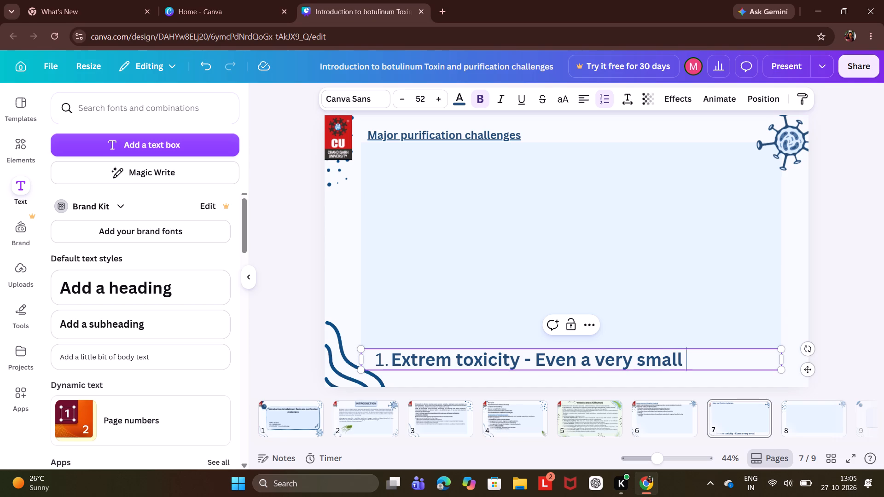
{"action": "type", "text": "expos"}
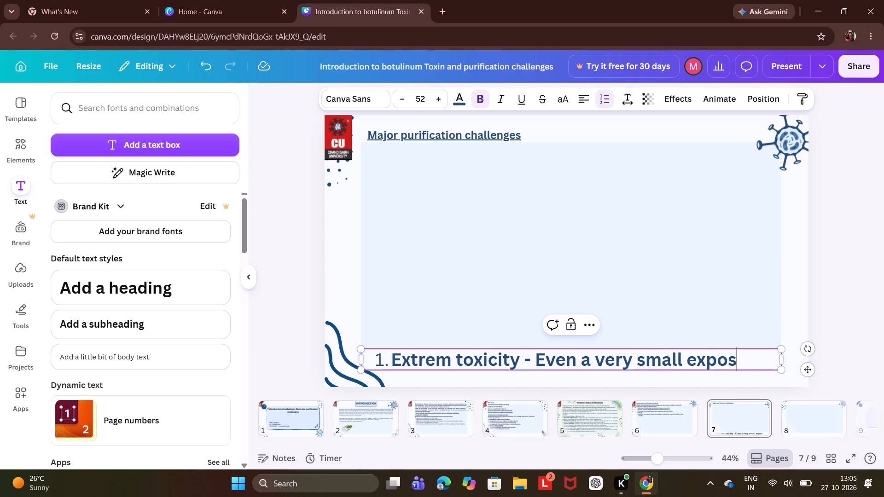
{"action": "key", "text": "o"}
{"action": "key", "text": "BackSpace"}
{"action": "type", "text": "ure"}
{"action": "key", "text": "space"}
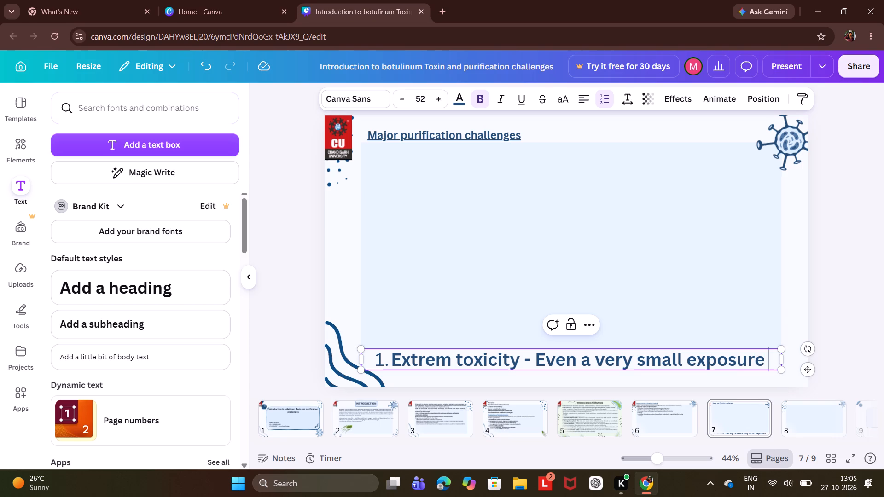
{"action": "type", "text": "can be dande"}
{"action": "key", "text": "BackSpace"}
{"action": "key", "text": "BackSpace"}
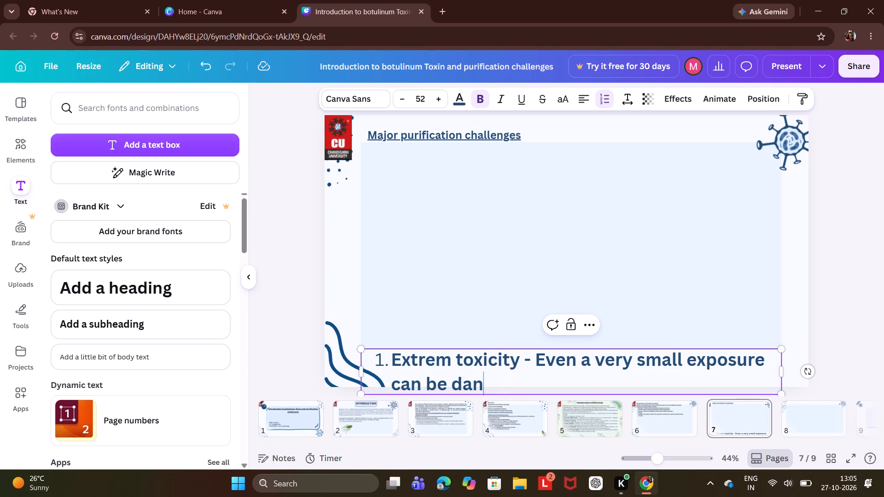
{"action": "type", "text": "gerous"}
{"action": "key", "text": "space"}
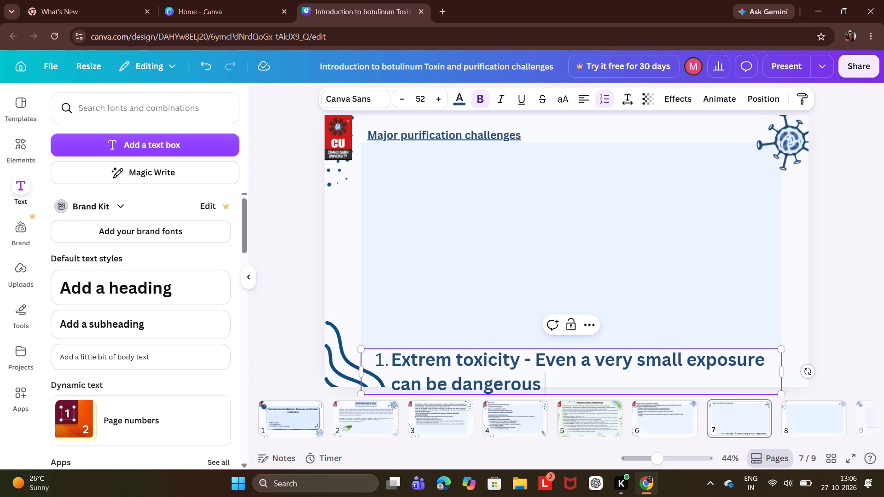
{"action": "type", "text": "."}
{"action": "key", "text": "space"}
Continue item 1 with "specialized containments , trained personal and validated safety proced".
{"action": "key", "text": "a"}
{"action": "key", "text": "BackSpace"}
{"action": "type", "text": "speciali"}
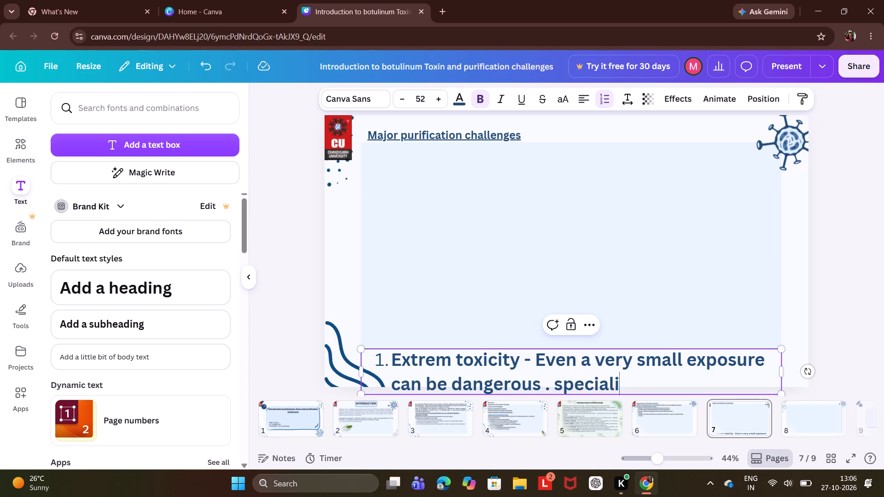
{"action": "type", "text": "zed"}
{"action": "key", "text": "space"}
{"action": "type", "text": "conta"}
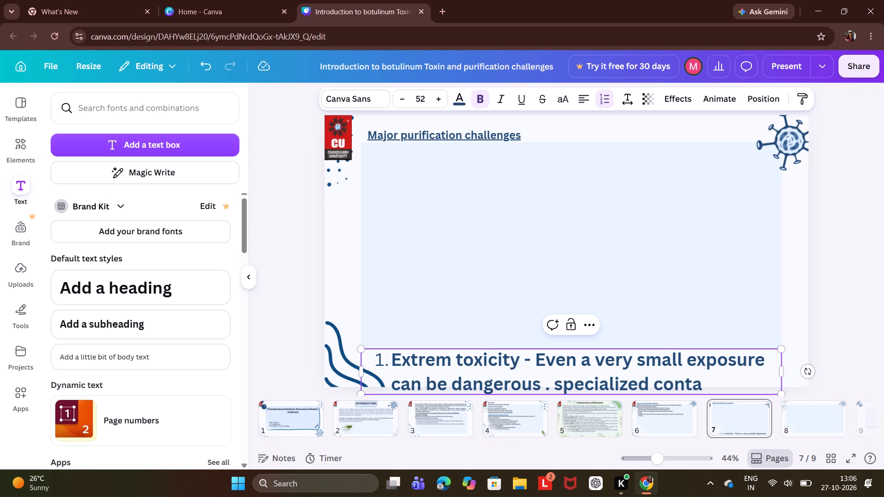
{"action": "type", "text": "in"}
{"action": "key", "text": "m"}
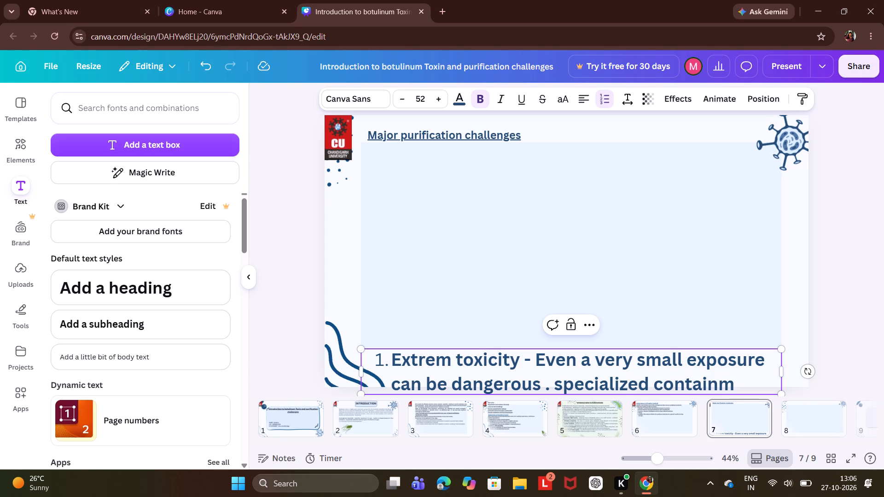
{"action": "type", "text": "ents"}
{"action": "key", "text": "space"}
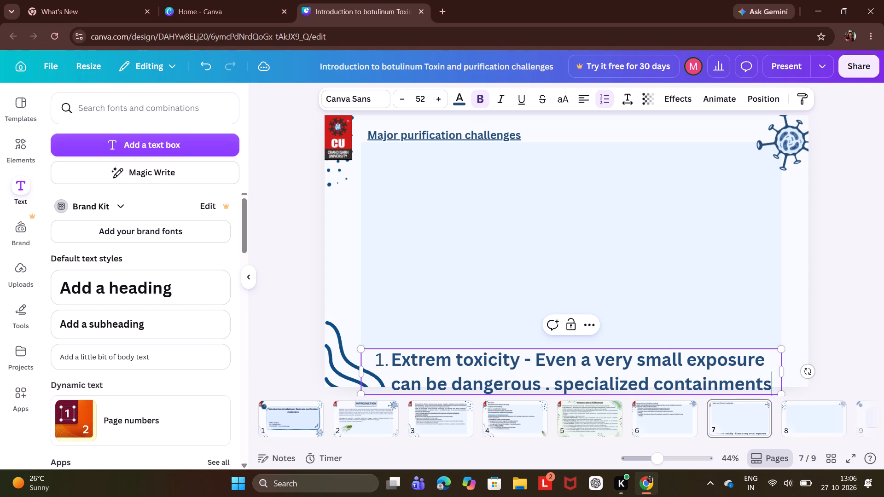
{"action": "key", "text": "comma"}
{"action": "key", "text": "space"}
{"action": "type", "text": "tr"}
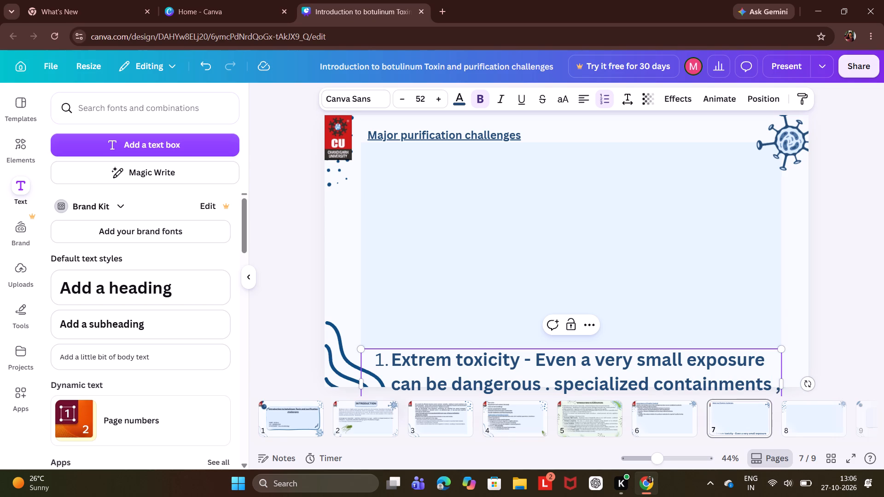
{"action": "type", "text": "ained personal"}
{"action": "key", "text": "space"}
{"action": "type", "text": "and va"}
{"action": "type", "text": "lida"}
{"action": "type", "text": "te"}
{"action": "type", "text": "d safety"}
{"action": "key", "text": "space"}
{"action": "type", "text": "procedy"}
{"action": "key", "text": "BackSpace"}
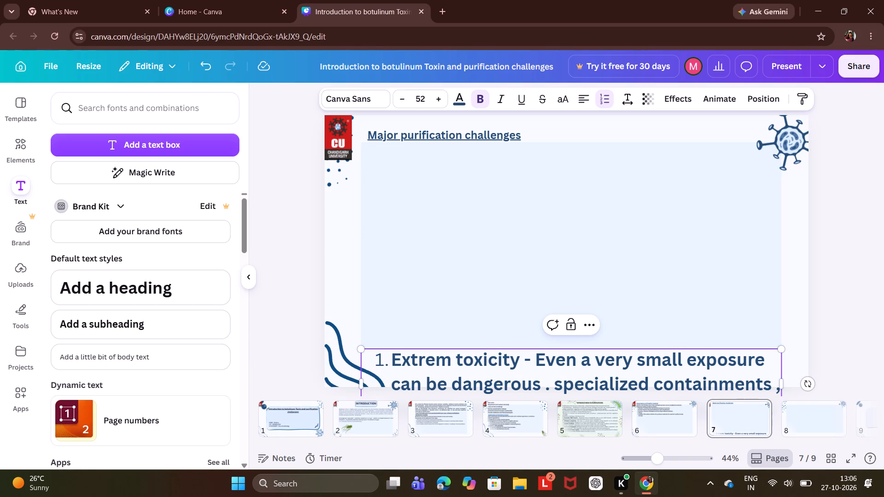
Move the numbered list text box up to just below the "Major purification challenges" heading.
{"action": "left_click_drag", "start_coordinate": [529, 347], "coordinate": [519, 145]}
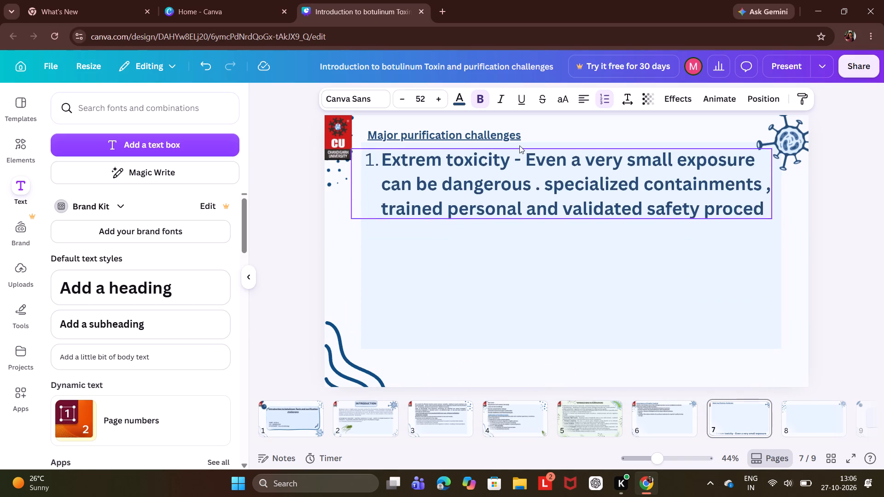
{"action": "left_click_drag", "start_coordinate": [519, 145], "coordinate": [509, 167]}
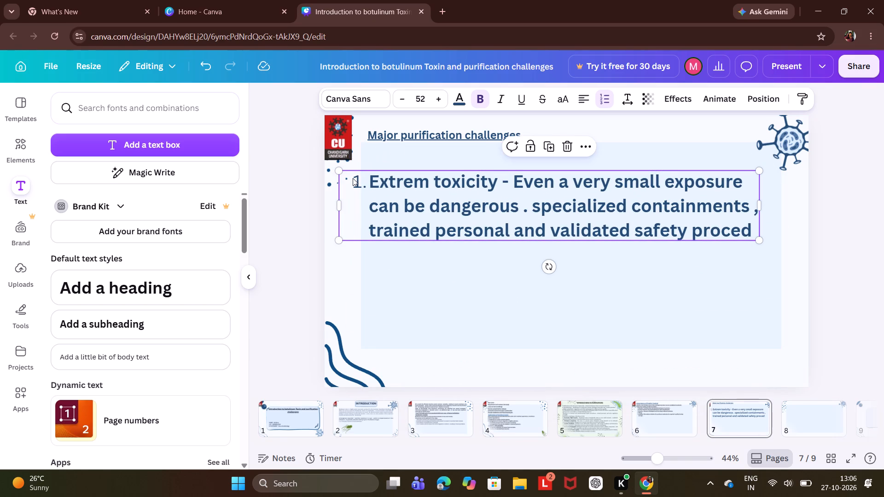
Set all the text of list item 1 to font size 25.
{"action": "left_click", "coordinate": [353, 178]}
{"action": "left_click_drag", "start_coordinate": [353, 178], "coordinate": [590, 208]}
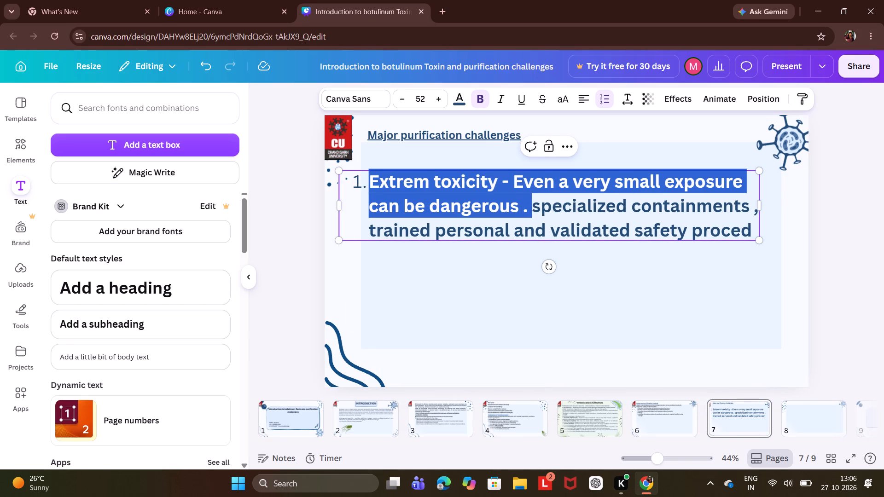
{"action": "left_click_drag", "start_coordinate": [590, 208], "coordinate": [748, 230]}
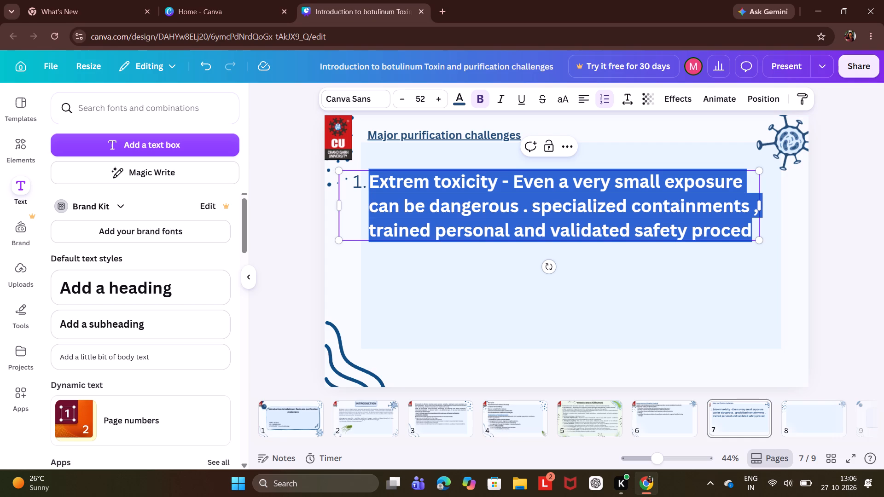
{"action": "left_click_drag", "start_coordinate": [748, 230], "coordinate": [757, 228]}
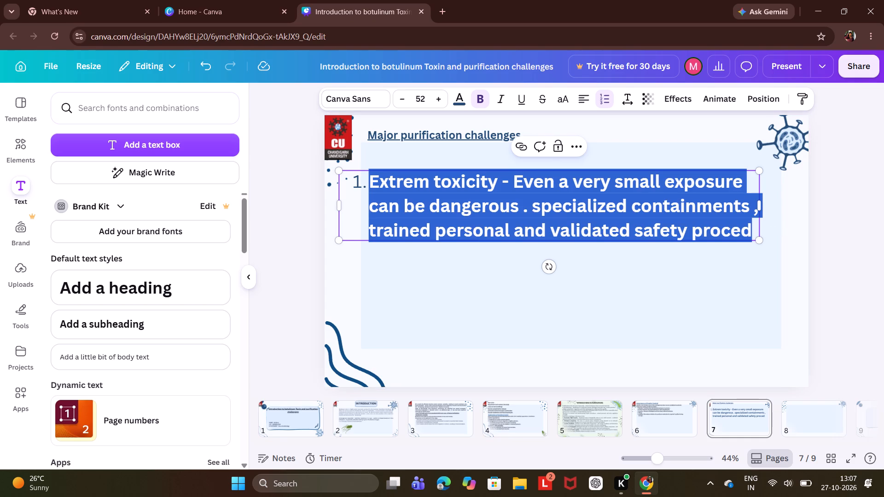
{"action": "left_click", "coordinate": [421, 97]}
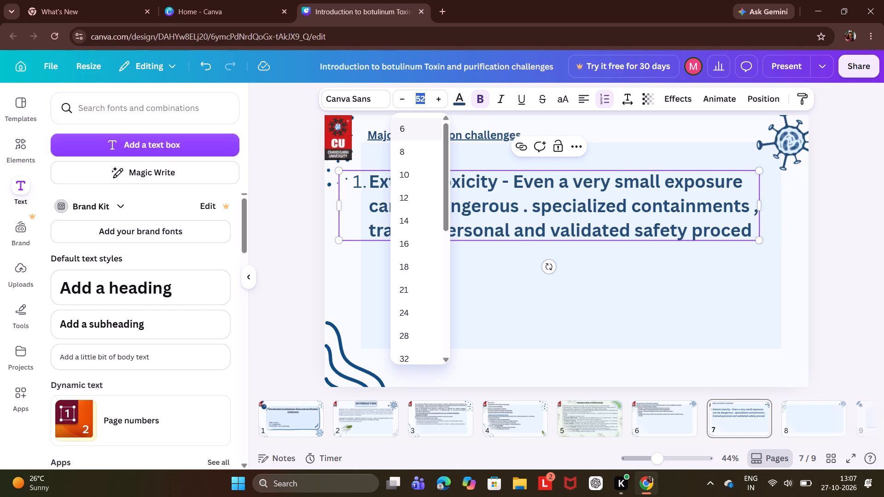
{"action": "left_click", "coordinate": [401, 317]}
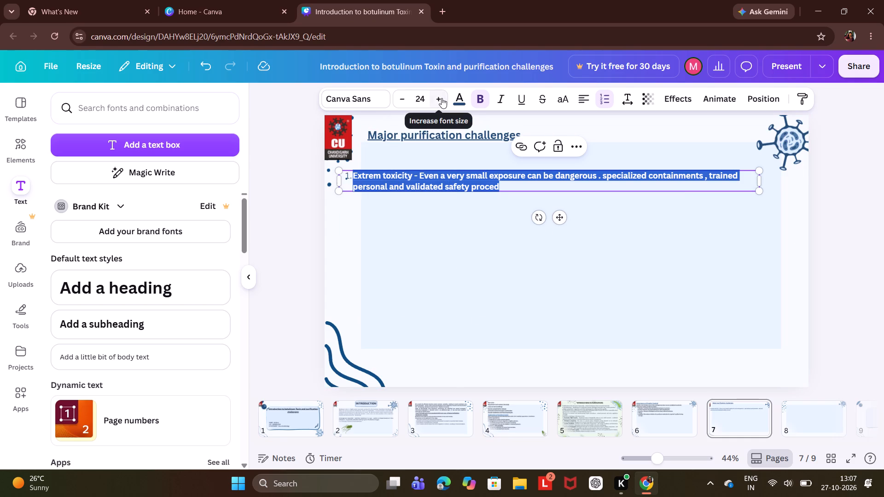
{"action": "left_click", "coordinate": [442, 98]}
Complete the unfinished word "proced" and end item 1 with "procedures are esstential .".
{"action": "left_click", "coordinate": [509, 188]}
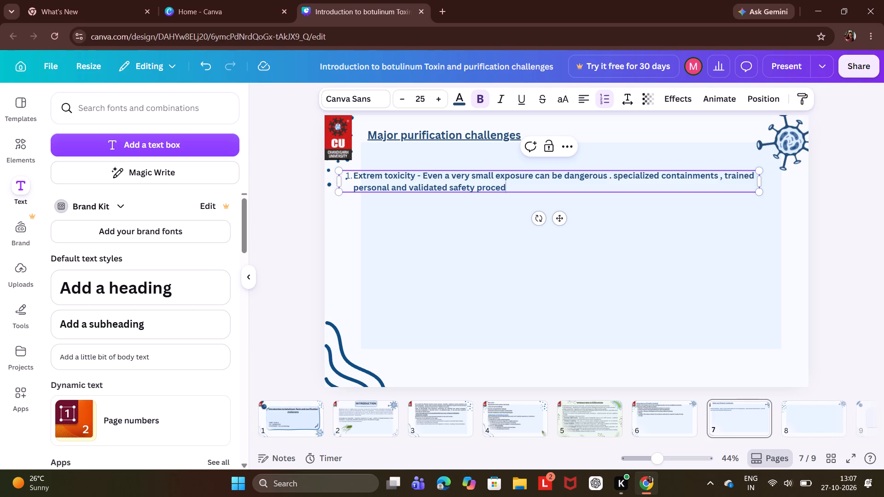
{"action": "type", "text": "ures are ess"}
{"action": "type", "text": "tential"}
{"action": "key", "text": "space"}
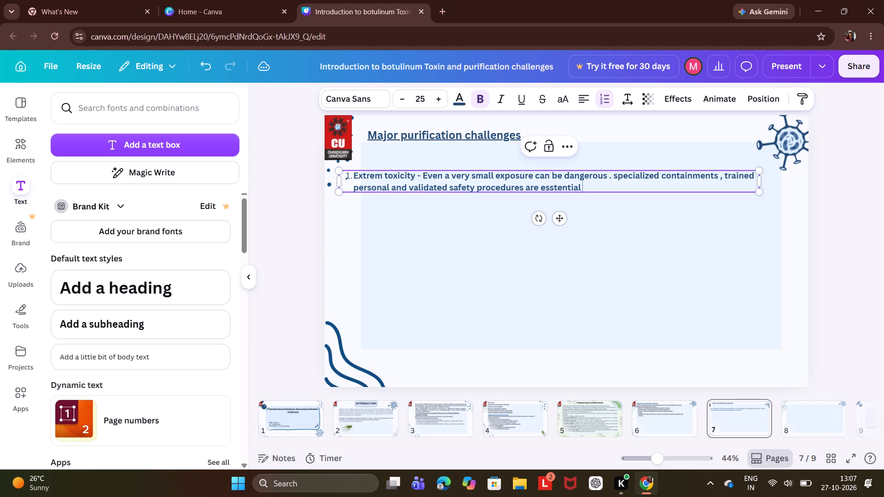
{"action": "key", "text": "period"}
Add list item 2 beginning with "Protien stability -" below item 1.
{"action": "key", "text": "Return"}
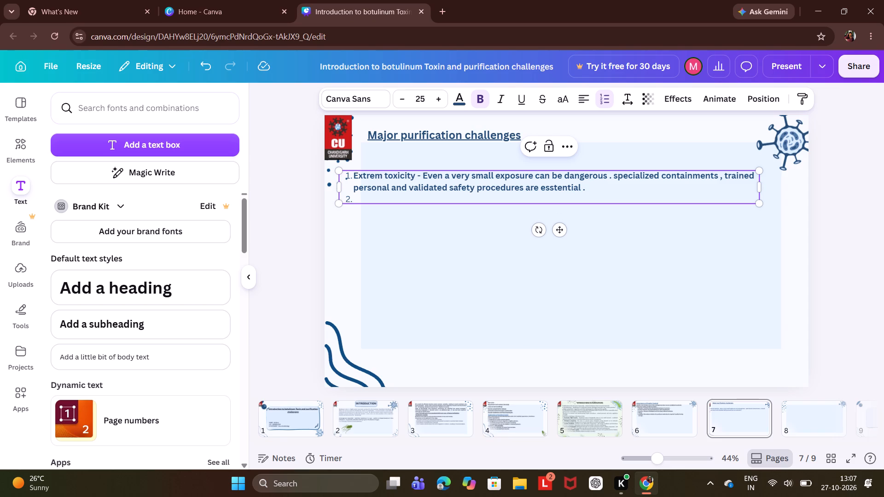
{"action": "type", "text": "PR"}
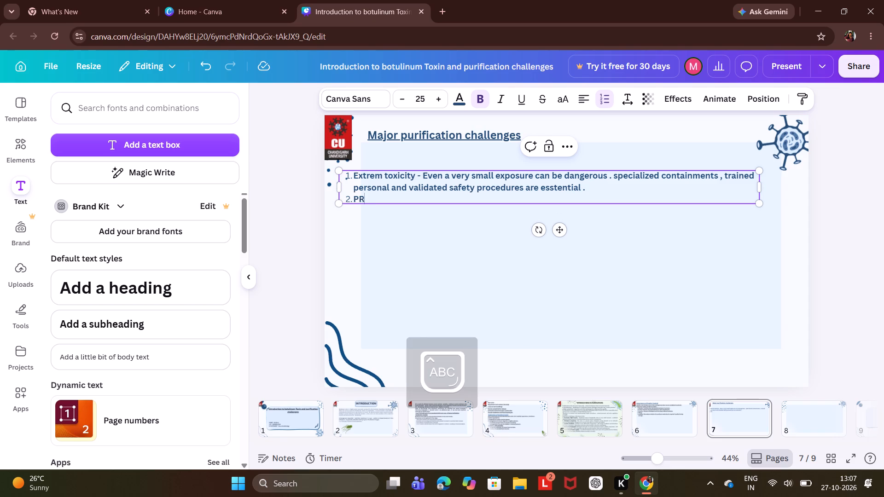
{"action": "key", "text": "BackSpace"}
{"action": "type", "text": "rotien"}
{"action": "key", "text": "space"}
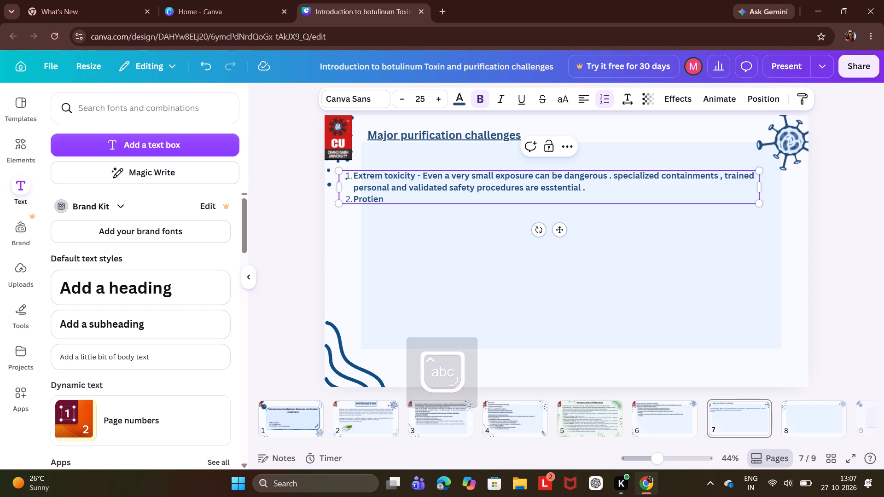
{"action": "type", "text": "stability -"}
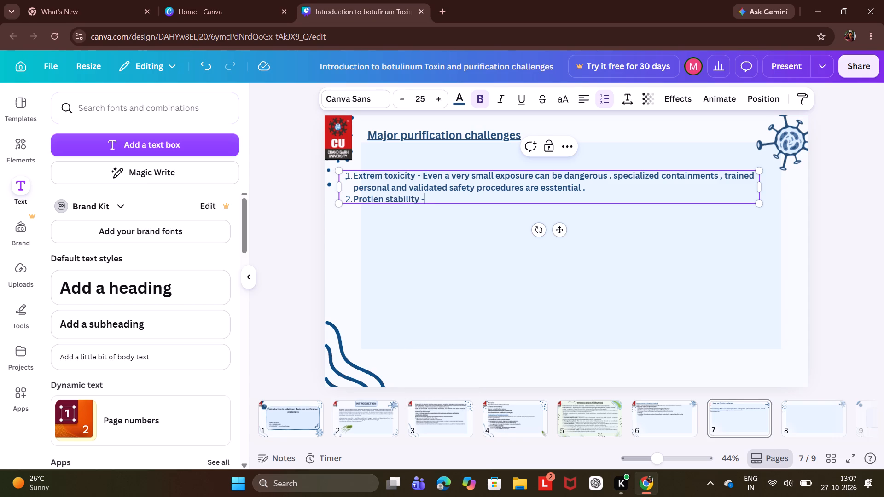
{"action": "key", "text": "space"}
Continue item 2 with "parotein may lose therir natural" after the dash.
{"action": "type", "text": "parotein may"}
{"action": "key", "text": "space"}
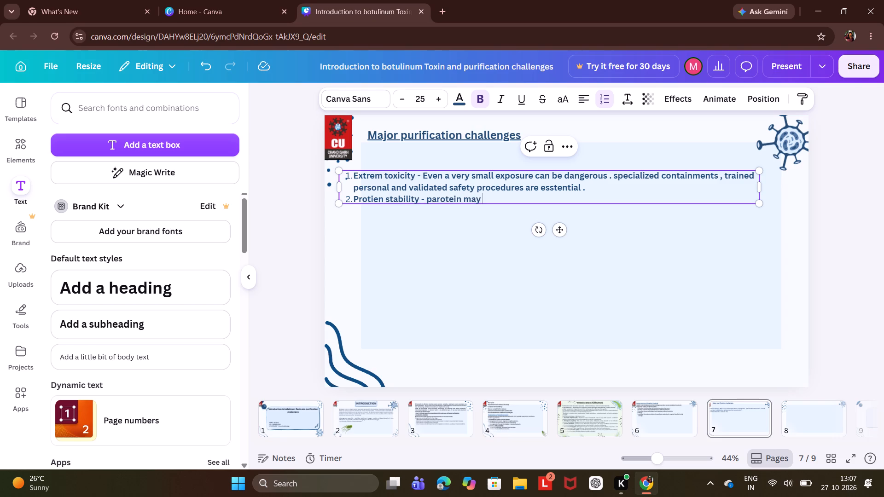
{"action": "key", "text": "semicolon"}
{"action": "key", "text": "BackSpace"}
{"action": "type", "text": "lose"}
{"action": "key", "text": "space"}
{"action": "type", "text": "theri"}
{"action": "key", "text": "space"}
{"action": "key", "text": "BackSpace"}
{"action": "type", "text": "r"}
{"action": "key", "text": "space"}
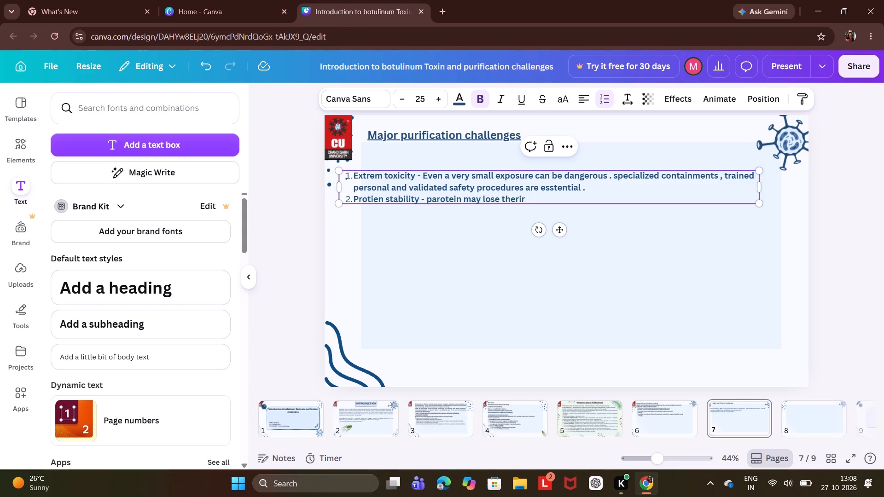
{"action": "type", "text": "natural"}
{"action": "key", "text": "space"}
{"action": "key", "text": "space"}
Finish item 2 with "activity udner unsuitable environment conditions.".
{"action": "type", "text": "activi"}
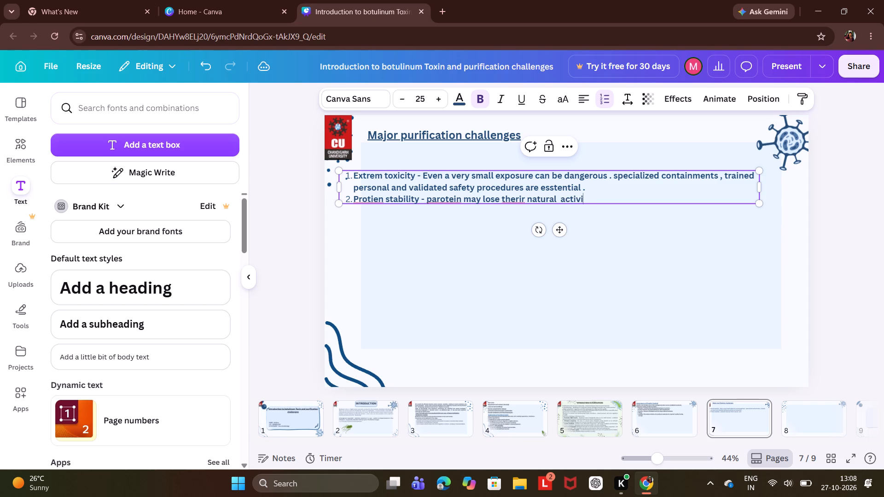
{"action": "type", "text": "ty"}
{"action": "key", "text": "space"}
{"action": "type", "text": "udn"}
{"action": "key", "text": "BackSpace"}
{"action": "type", "text": "ner"}
{"action": "key", "text": "space"}
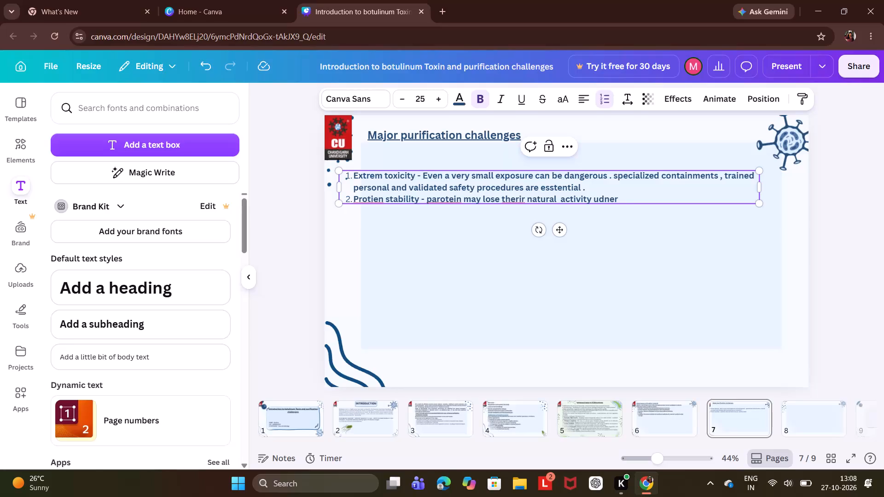
{"action": "type", "text": "unsu"}
{"action": "type", "text": "itable environment"}
{"action": "key", "text": "space"}
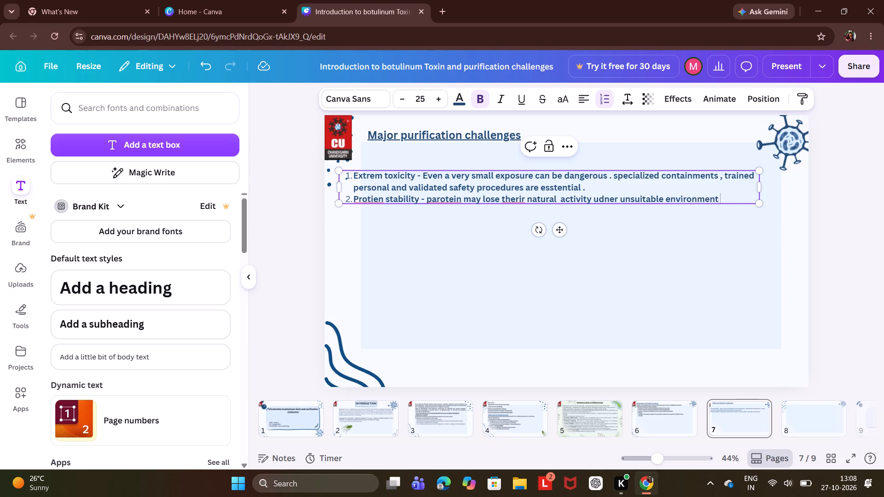
{"action": "type", "text": "conditions"}
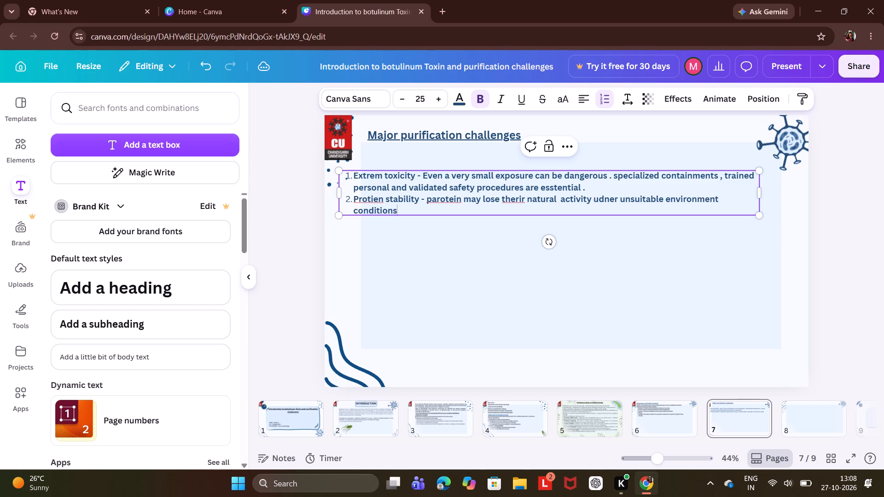
{"action": "key", "text": "period"}
Add list item 3 beginning with "Product consistency -", capitalizing only its first letter.
{"action": "key", "text": "Return"}
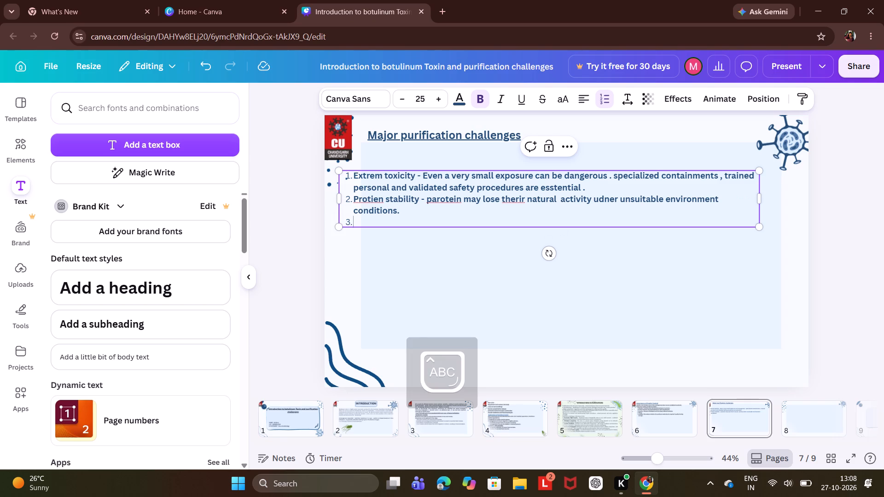
{"action": "type", "text": "PRODUCT"}
{"action": "key", "text": "space"}
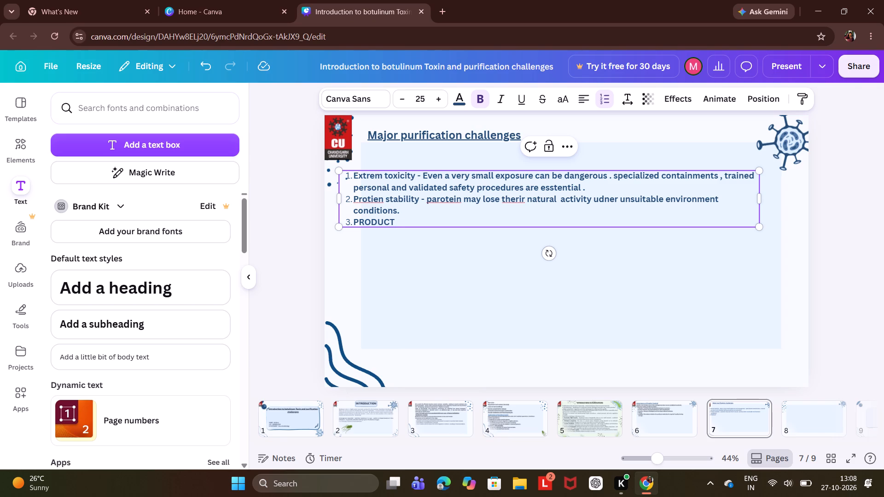
{"action": "type", "text": "CON"}
{"action": "key", "text": "BackSpace"}
{"action": "key", "text": "BackSpace"}
{"action": "key", "text": "BackSpace"}
{"action": "key", "text": "BackSpace"}
{"action": "key", "text": "BackSpace"}
{"action": "key", "text": "BackSpace"}
{"action": "key", "text": "BackSpace"}
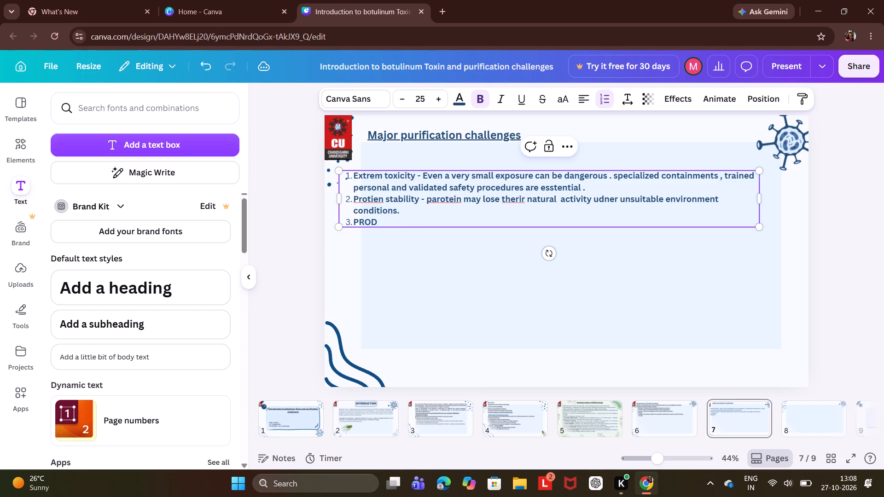
{"action": "key", "text": "BackSpace"}
{"action": "key", "text": "BackSpace"}
{"action": "key", "text": "BackSpace"}
{"action": "type", "text": "roc"}
{"action": "key", "text": "BackSpace"}
{"action": "type", "text": "duct"}
{"action": "key", "text": "space"}
{"action": "type", "text": "co"}
{"action": "type", "text": "nsistency"}
{"action": "key", "text": "space"}
{"action": "type", "text": "-"}
{"action": "key", "text": "space"}
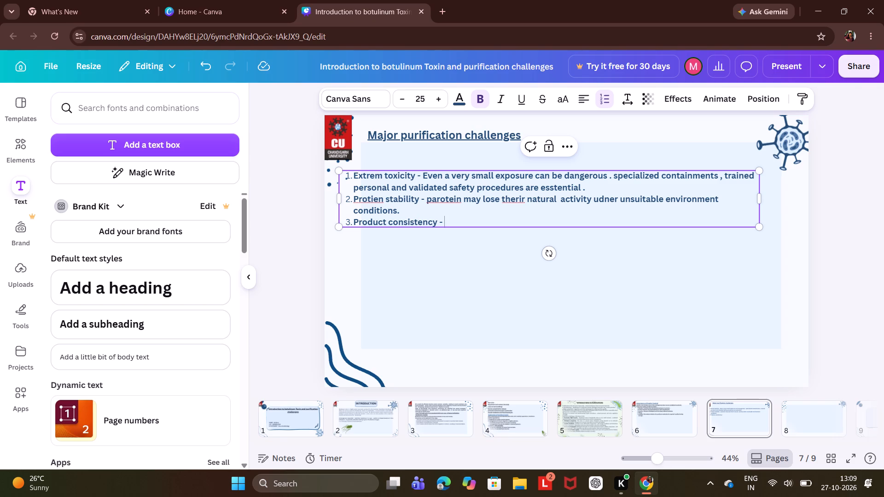
Continue item 3 with "the identity, integrity and quality" after the dash.
{"action": "type", "text": "the"}
{"action": "key", "text": "space"}
{"action": "type", "text": "identy"}
{"action": "key", "text": "BackSpace"}
{"action": "type", "text": "ity"}
{"action": "type", "text": ", int"}
{"action": "type", "text": "egrity"}
{"action": "key", "text": "space"}
{"action": "type", "text": "and"}
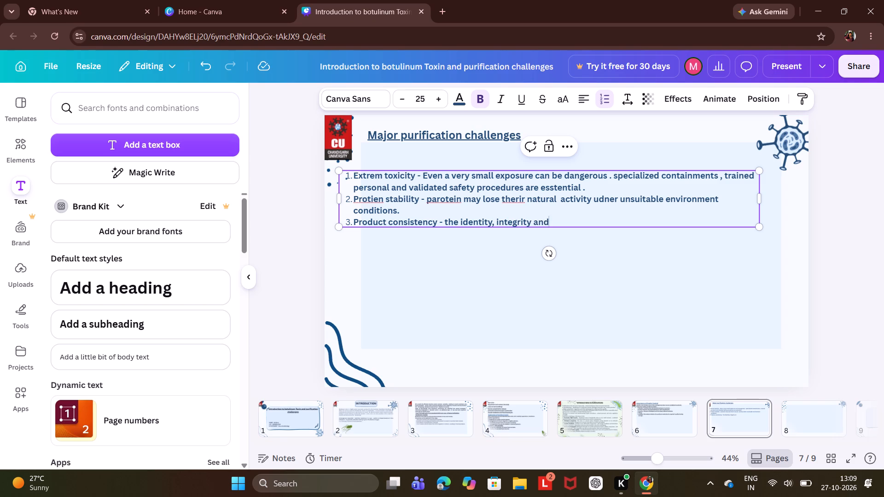
{"action": "key", "text": "space"}
{"action": "type", "text": "quality"}
{"action": "key", "text": "space"}
Continue item 3 with "of the final product must remain" after "quality".
{"action": "type", "text": "of the"}
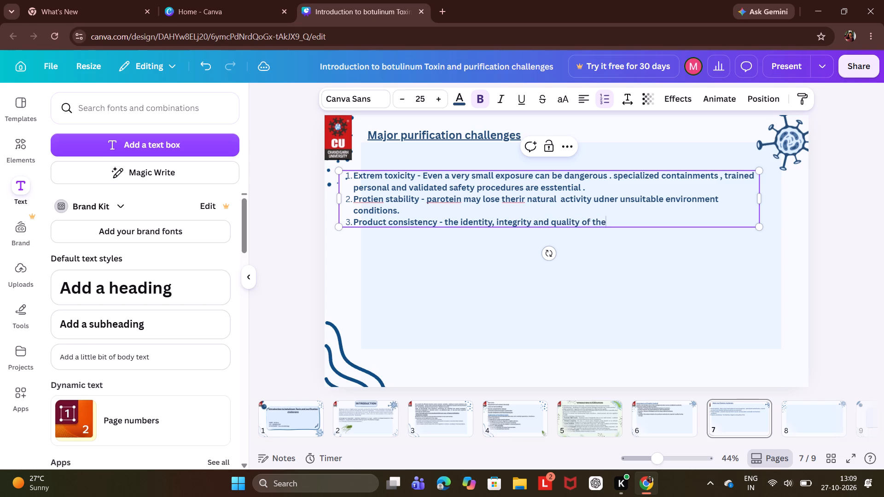
{"action": "key", "text": "space"}
{"action": "type", "text": "final product"}
{"action": "key", "text": "space"}
{"action": "type", "text": "must"}
{"action": "key", "text": "space"}
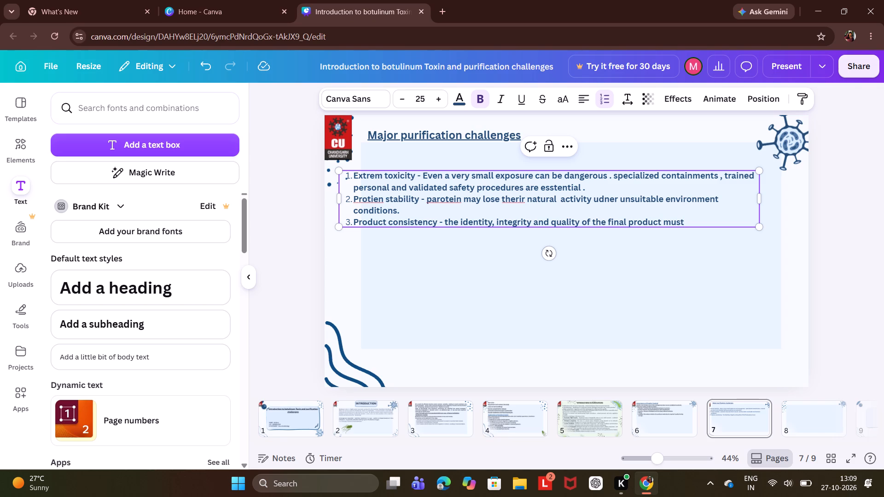
{"action": "type", "text": "re"}
{"action": "type", "text": "main"}
{"action": "key", "text": "space"}
Finish item 3 with "consistent across batches." and start an empty item 4.
{"action": "type", "text": "con"}
{"action": "type", "text": "sistent"}
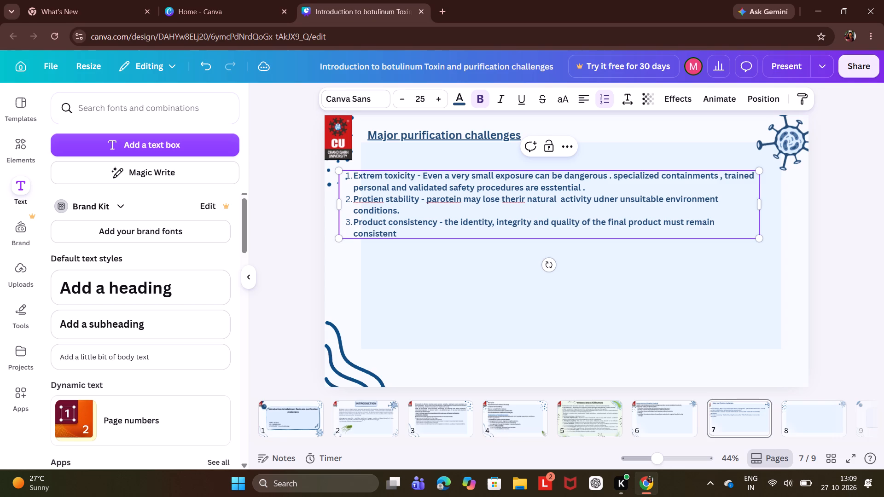
{"action": "key", "text": "space"}
{"action": "type", "text": "across"}
{"action": "key", "text": "space"}
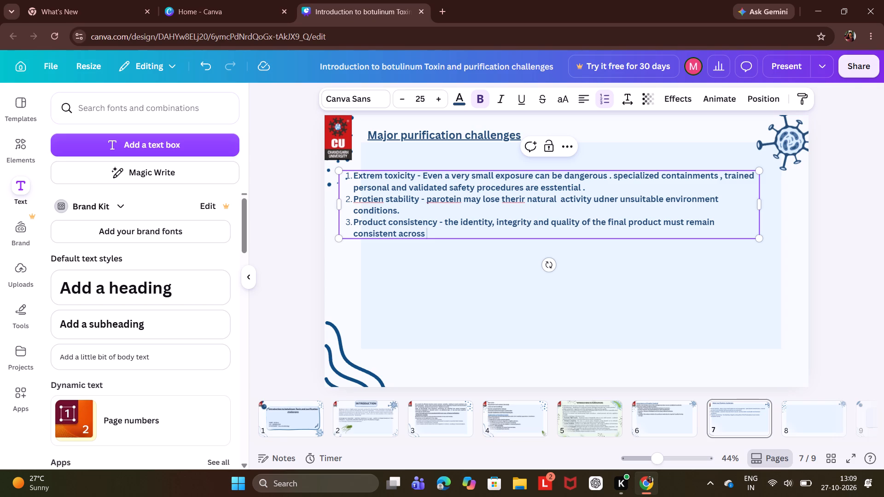
{"action": "type", "text": "batches"}
{"action": "key", "text": "period"}
{"action": "key", "text": "Return"}
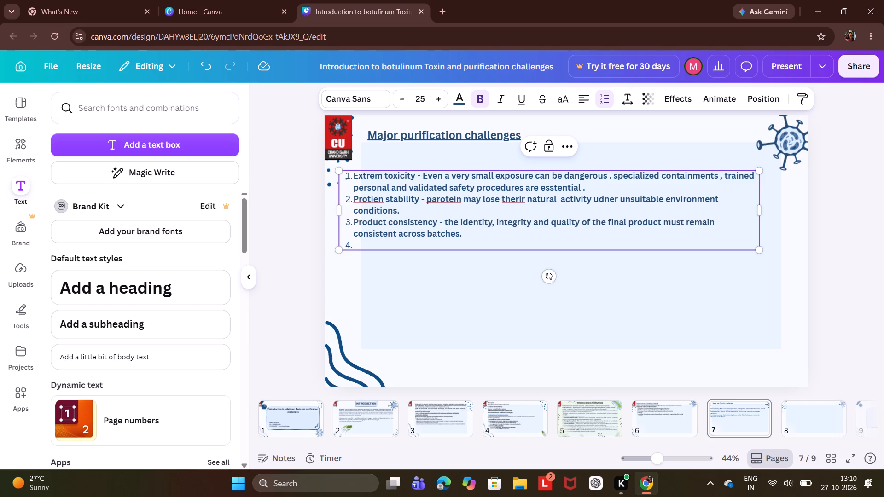
Correct the misspelled first word of item 2 to "Protein", keeping one space before "stability".
{"action": "left_click", "coordinate": [366, 198]}
{"action": "key", "text": "BackSpace"}
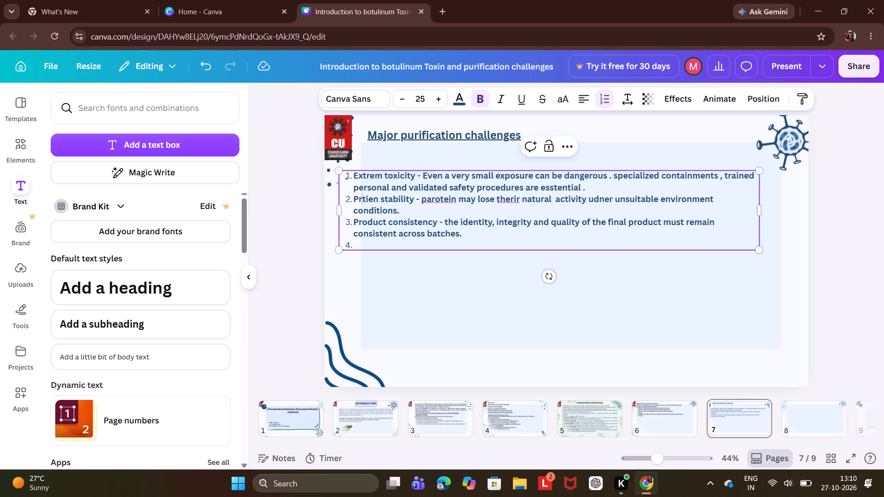
{"action": "key", "text": "BackSpace"}
{"action": "type", "text": "rote"}
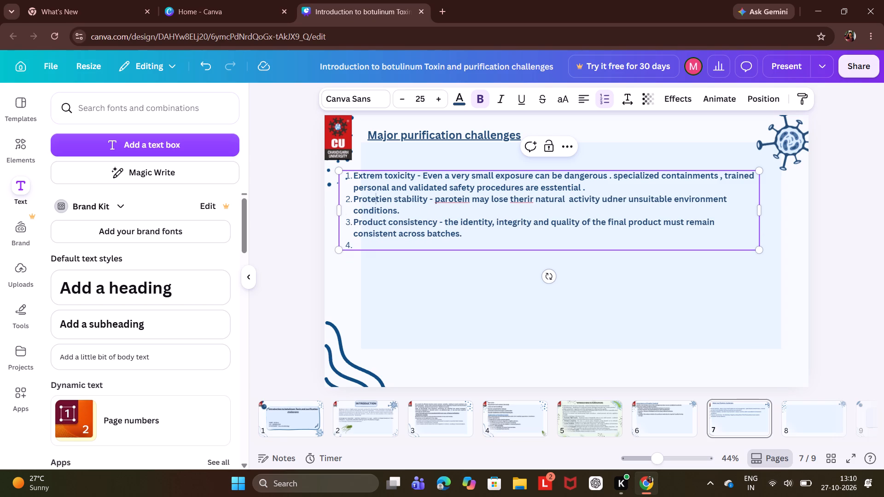
{"action": "left_click", "coordinate": [384, 200]}
{"action": "key", "text": "BackSpace"}
{"action": "key", "text": "BackSpace"}
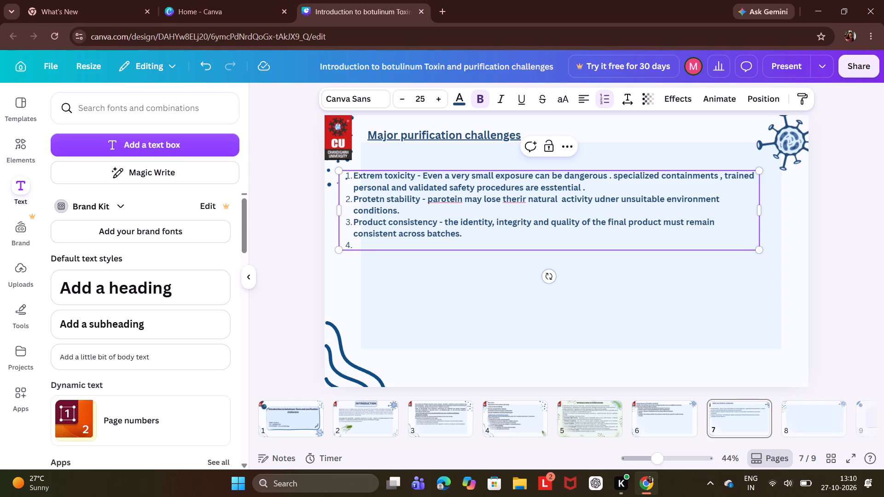
{"action": "key", "text": "BackSpace"}
{"action": "type", "text": "in"}
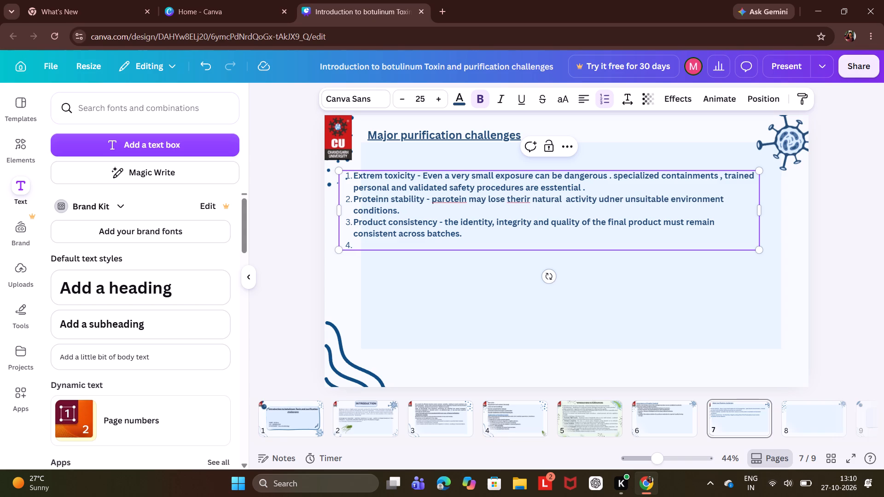
{"action": "left_click", "coordinate": [390, 200]}
{"action": "key", "text": "BackSpace"}
{"action": "key", "text": "BackSpace"}
{"action": "key", "text": "space"}
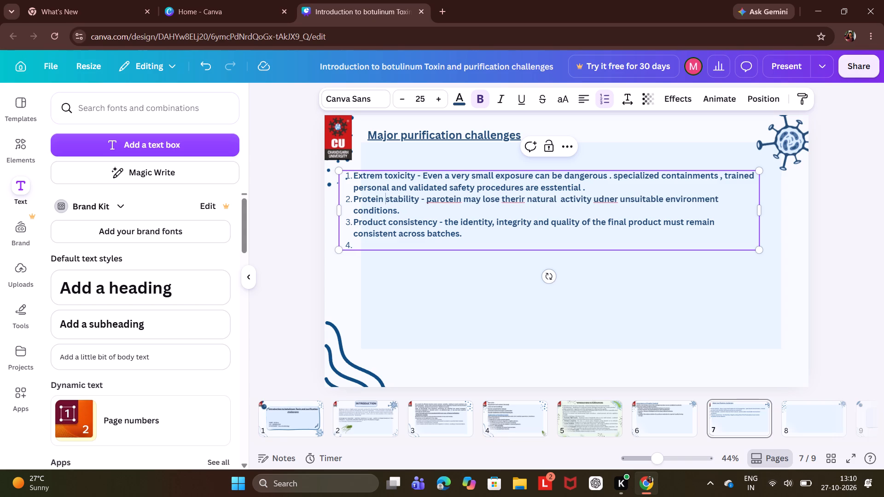
Correct the misspelled word after the dash in item 2 to "protein".
{"action": "left_click", "coordinate": [460, 201]}
{"action": "key", "text": "BackSpace"}
{"action": "key", "text": "BackSpace"}
{"action": "key", "text": "BackSpace"}
{"action": "key", "text": "BackSpace"}
{"action": "key", "text": "BackSpace"}
{"action": "key", "text": "BackSpace"}
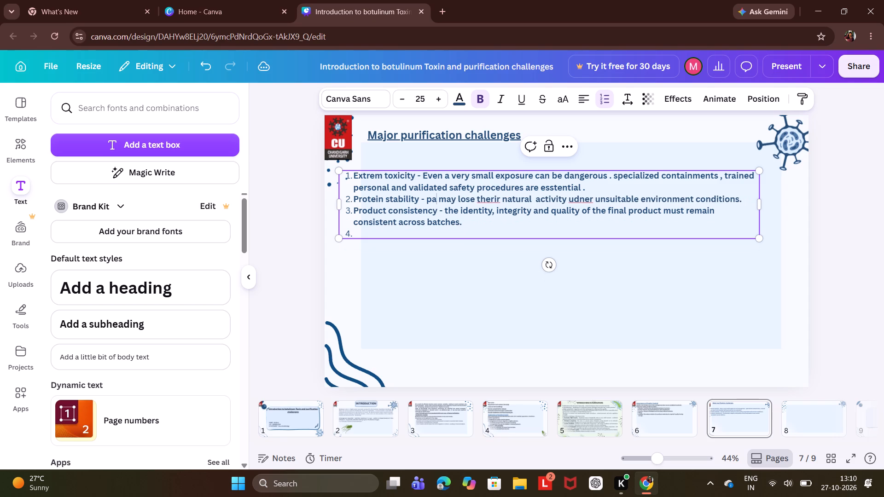
{"action": "key", "text": "BackSpace"}
{"action": "type", "text": "rot"}
{"action": "type", "text": "ein"}
{"action": "key", "text": "space"}
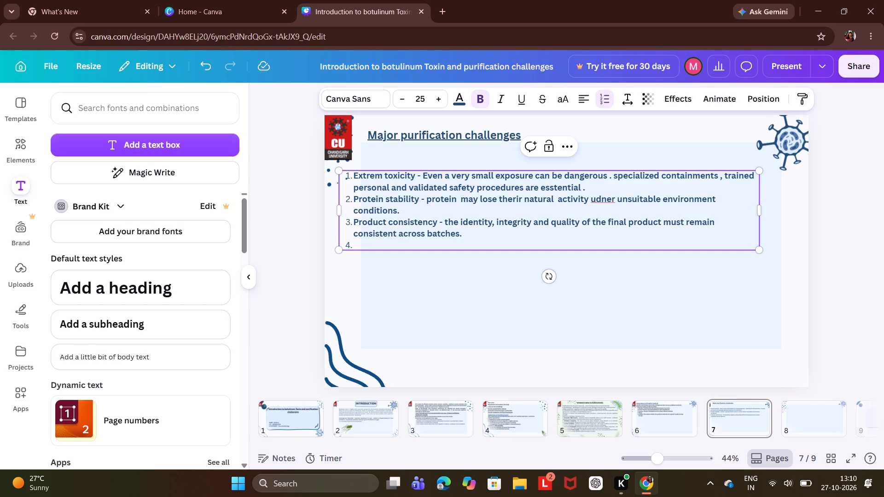
Fill list item 4 with "impurity removal- Biological materials can contain unwanted".
{"action": "left_click", "coordinate": [366, 245]}
{"action": "type", "text": "impurity removal"}
{"action": "type", "text": "-"}
{"action": "key", "text": "space"}
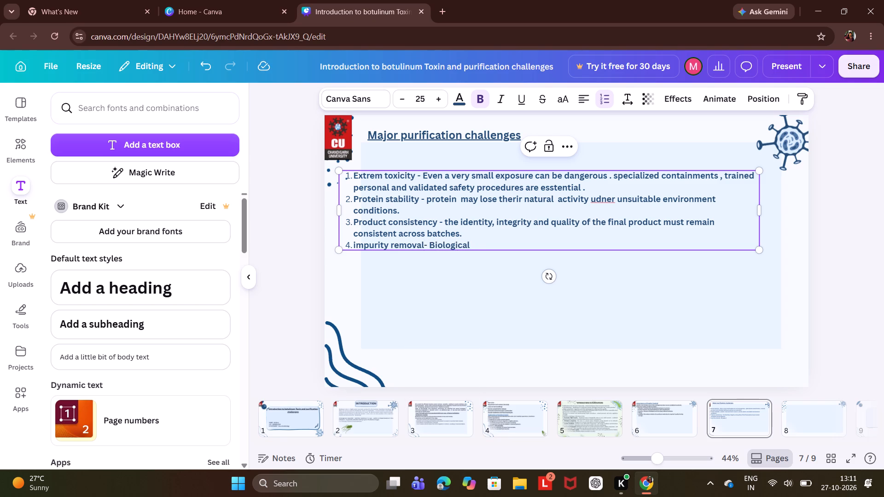
{"action": "type", "text": "ma"}
{"action": "type", "text": "terial"}
{"action": "key", "text": "space"}
{"action": "key", "text": "BackSpace"}
{"action": "type", "text": "s can contain unwanted"}
{"action": "key", "text": "space"}
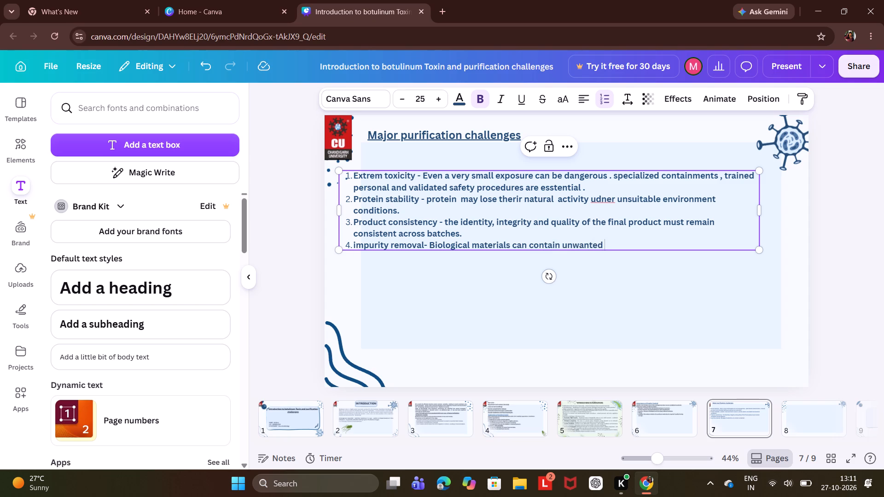
Complete list item 4 with "protein, cellular components and other process- related impurities.".
{"action": "type", "text": "p"}
{"action": "type", "text": "rotein"}
{"action": "key", "text": "period"}
{"action": "key", "text": "BackSpace"}
{"action": "type", "text": ", cellular"}
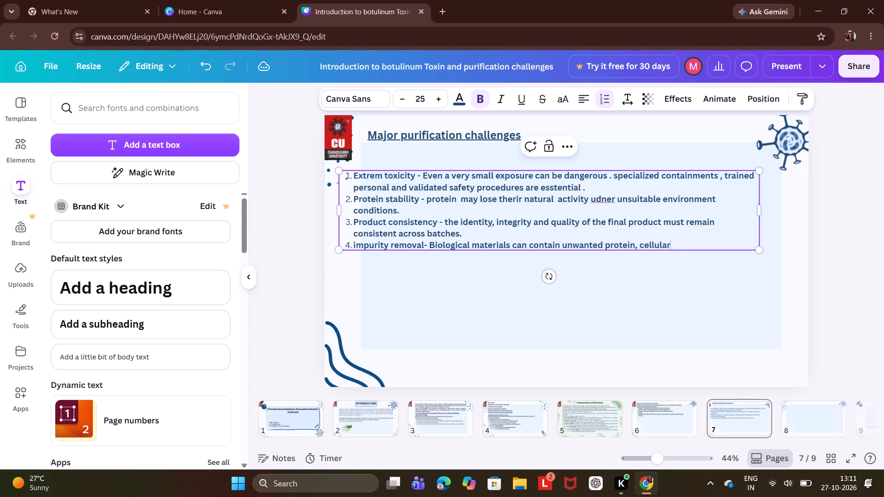
{"action": "key", "text": "space"}
{"action": "type", "text": "compone"}
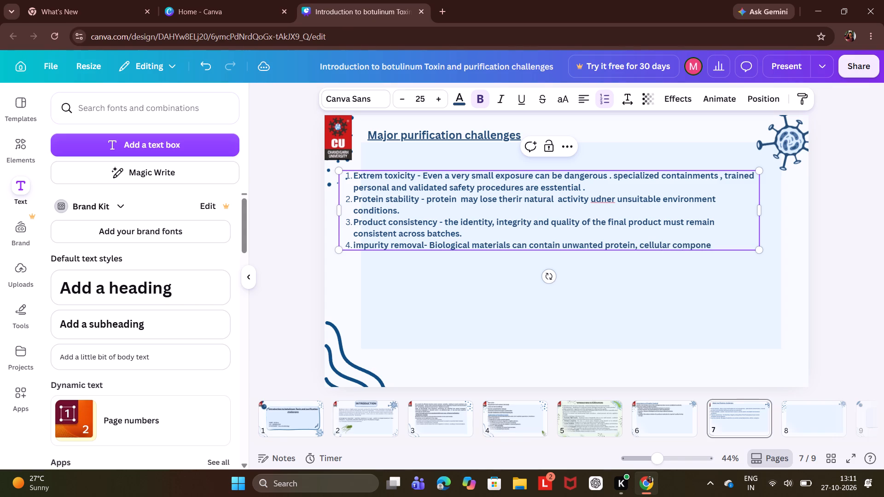
{"action": "type", "text": "nts and other"}
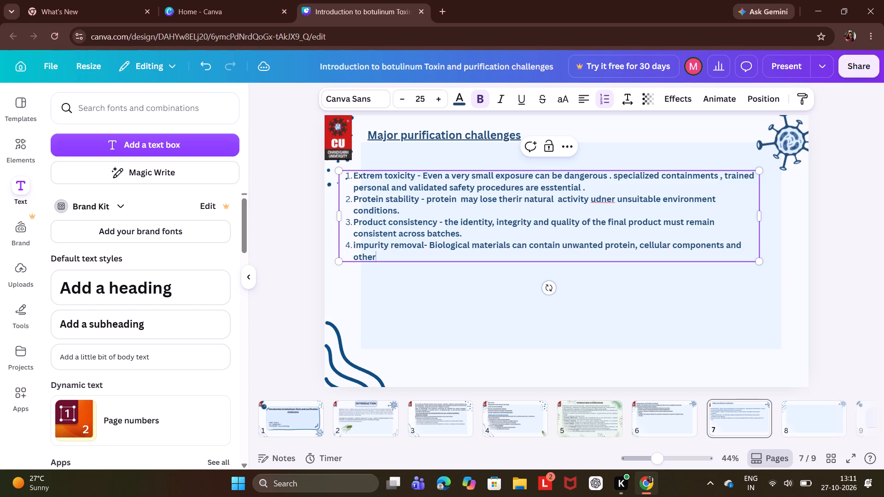
{"action": "key", "text": "space"}
{"action": "type", "text": "process"}
{"action": "type", "text": "- related"}
{"action": "key", "text": "space"}
{"action": "type", "text": "impurit"}
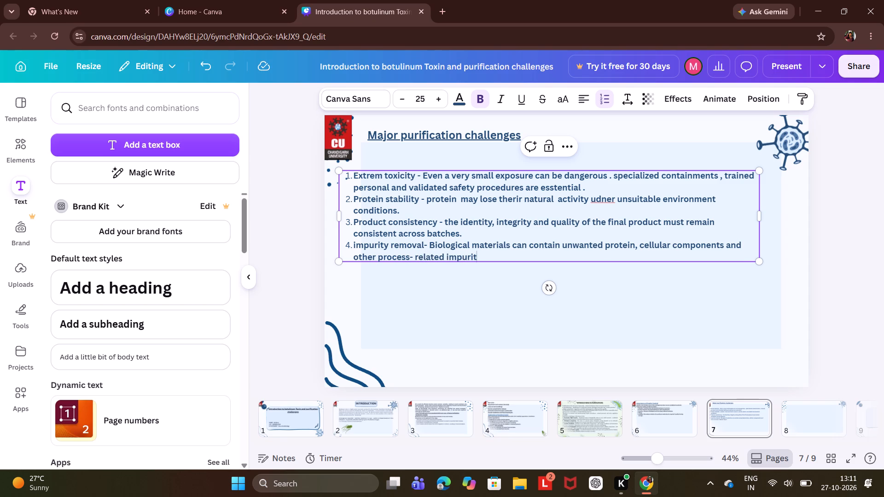
{"action": "type", "text": "ies"}
{"action": "key", "text": "period"}
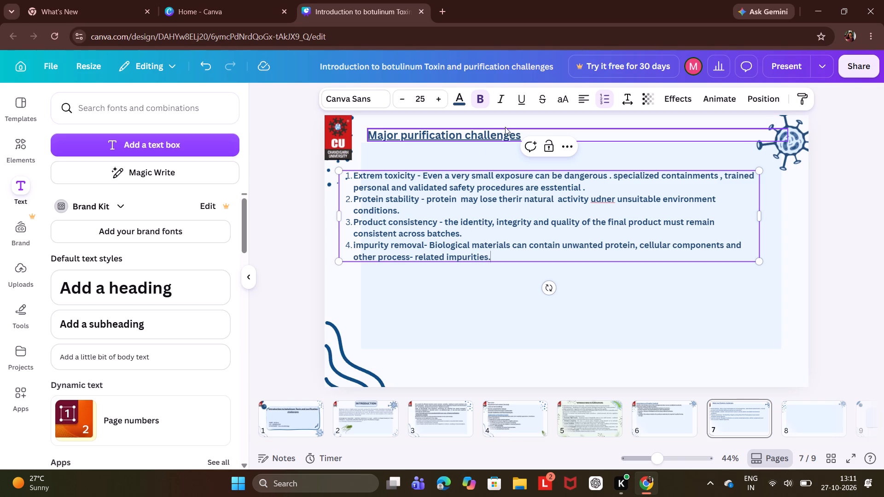
Change the text colour of all four numbered list items to black (#000000).
{"action": "left_click", "coordinate": [346, 179]}
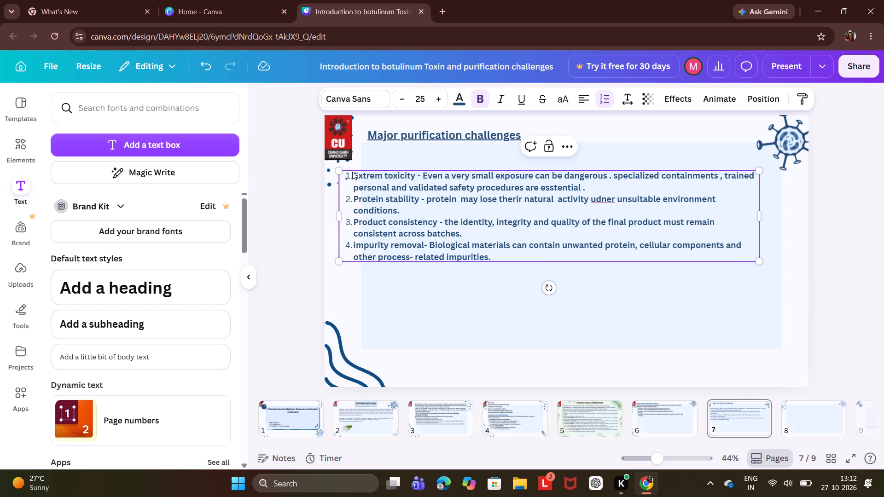
{"action": "left_click_drag", "start_coordinate": [353, 172], "coordinate": [523, 274]}
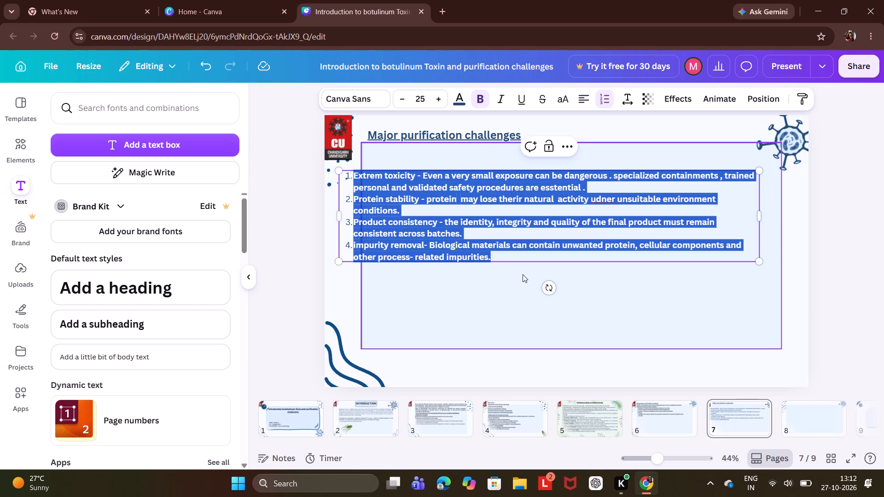
{"action": "left_click_drag", "start_coordinate": [523, 274], "coordinate": [512, 268]}
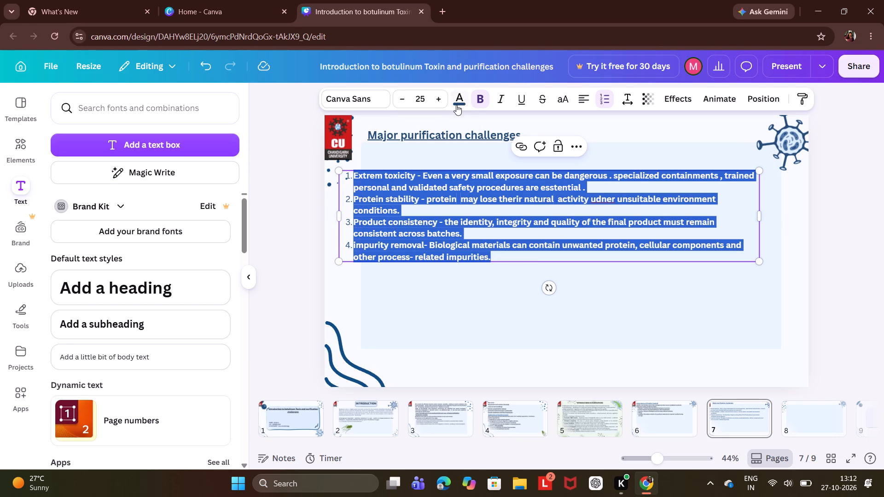
{"action": "left_click", "coordinate": [461, 105]}
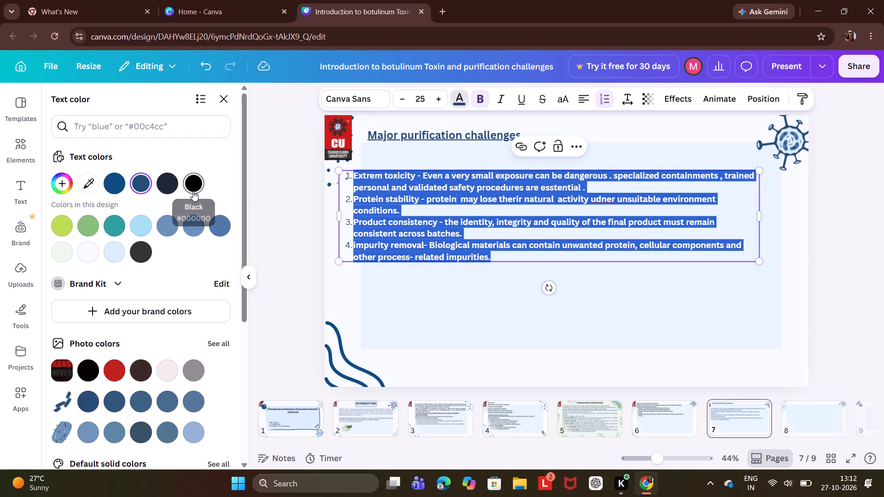
{"action": "left_click", "coordinate": [193, 191]}
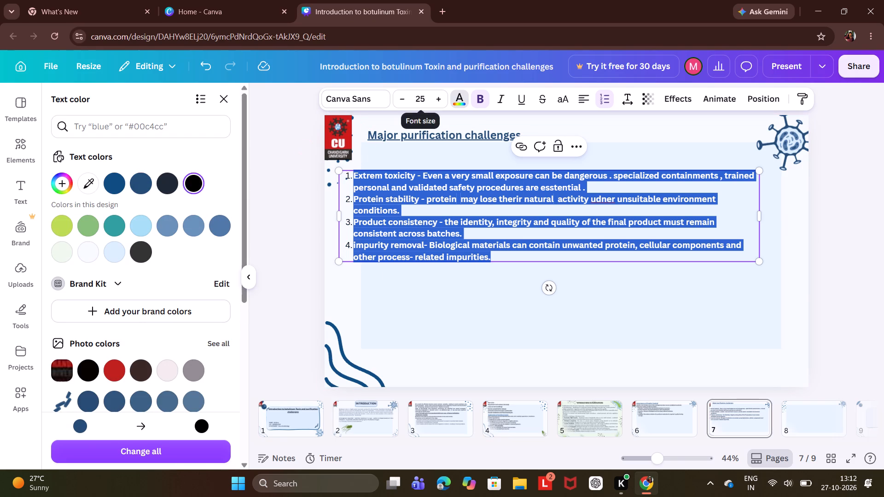
Move the numbered list up so it sits directly beneath the "Major purification challenges" heading.
{"action": "left_click_drag", "start_coordinate": [480, 170], "coordinate": [485, 153]}
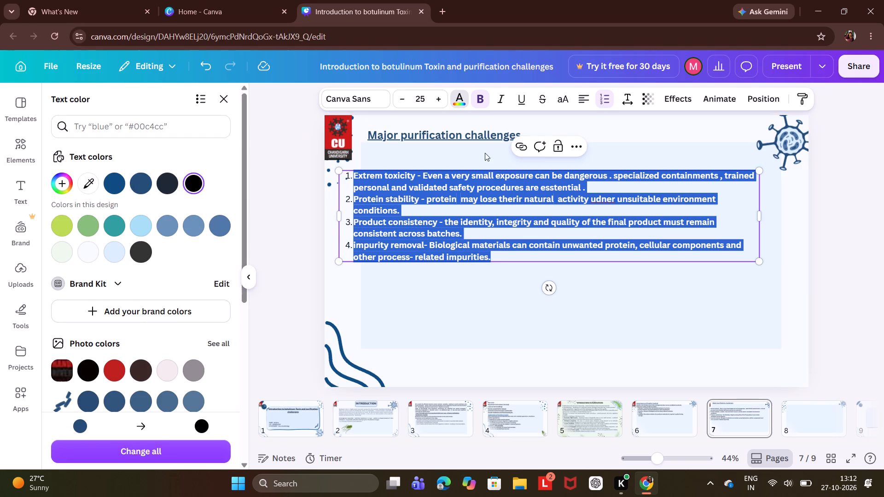
{"action": "left_click_drag", "start_coordinate": [485, 153], "coordinate": [489, 146]}
{"action": "left_click", "coordinate": [454, 292]}
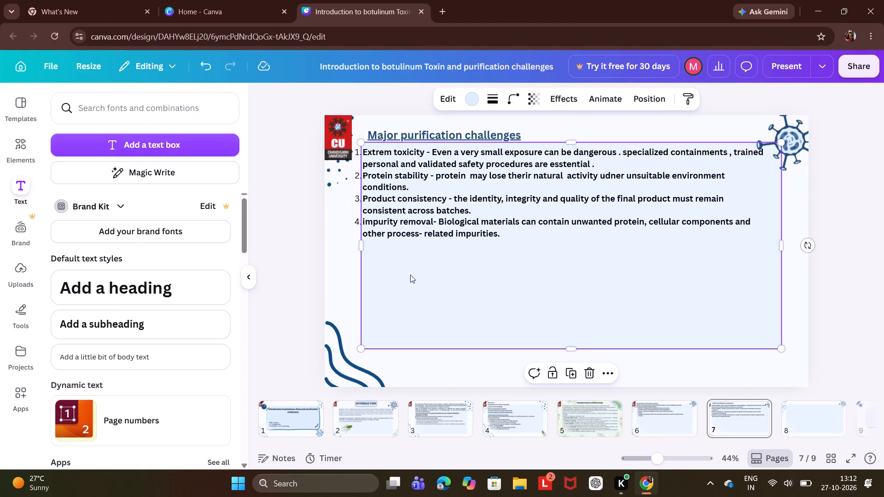
Add a subheading text box to page 7 and place it a little below the numbered list.
{"action": "left_click", "coordinate": [159, 323]}
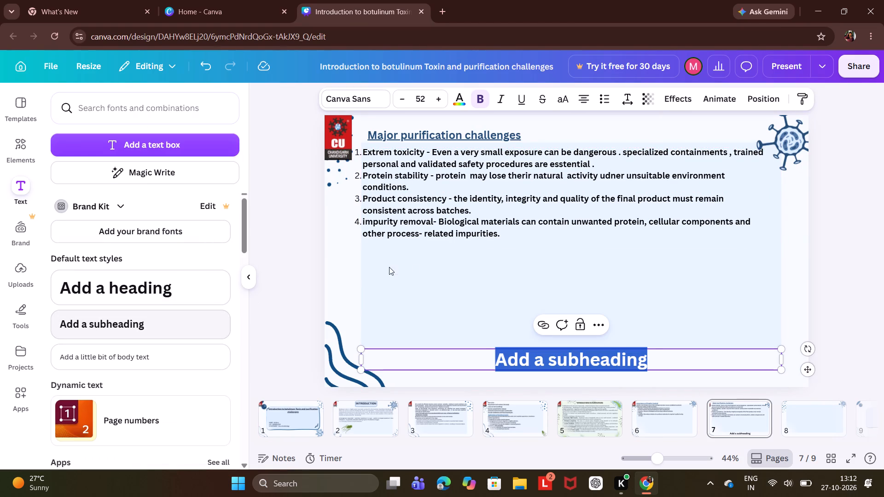
{"action": "left_click_drag", "start_coordinate": [505, 347], "coordinate": [495, 260]}
Replace the subheading's placeholder text with "Downstream Processing", capitalising both words.
{"action": "double_click", "coordinate": [531, 273]}
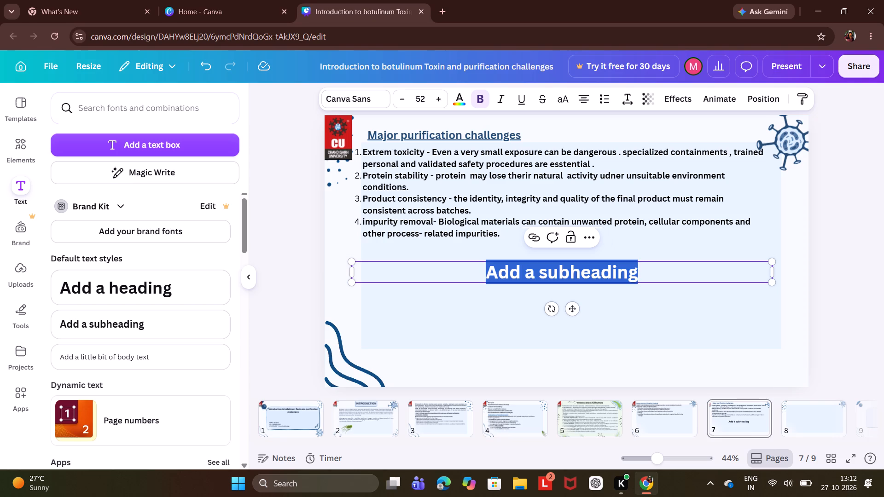
{"action": "key", "text": "BackSpace"}
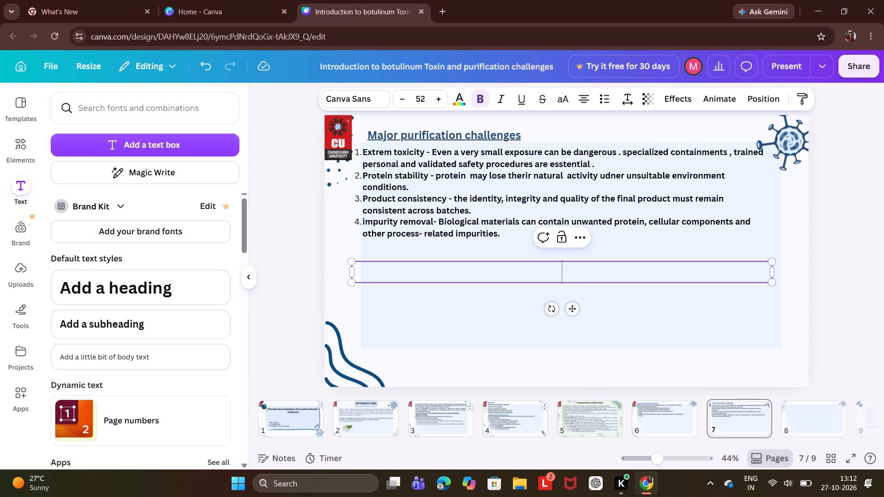
{"action": "type", "text": "down"}
{"action": "key", "text": "t"}
{"action": "key", "text": "BackSpace"}
{"action": "type", "text": "strew"}
{"action": "key", "text": "BackSpace"}
{"action": "type", "text": "am"}
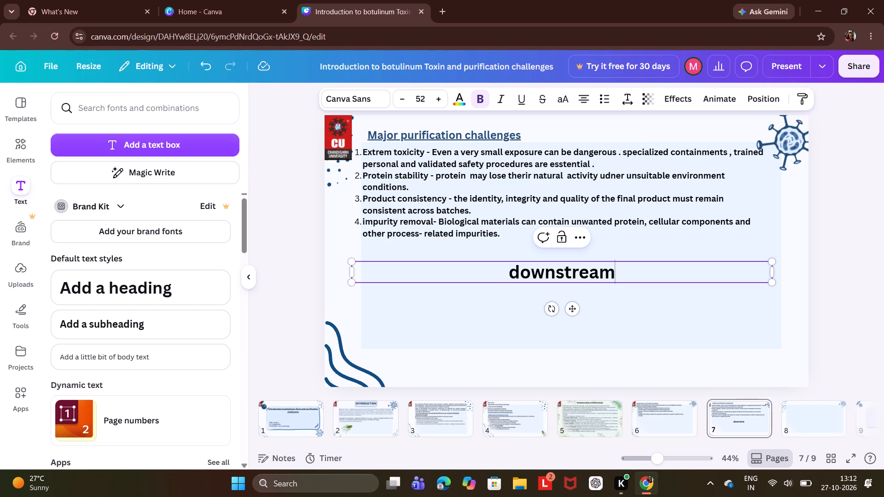
{"action": "key", "text": "space"}
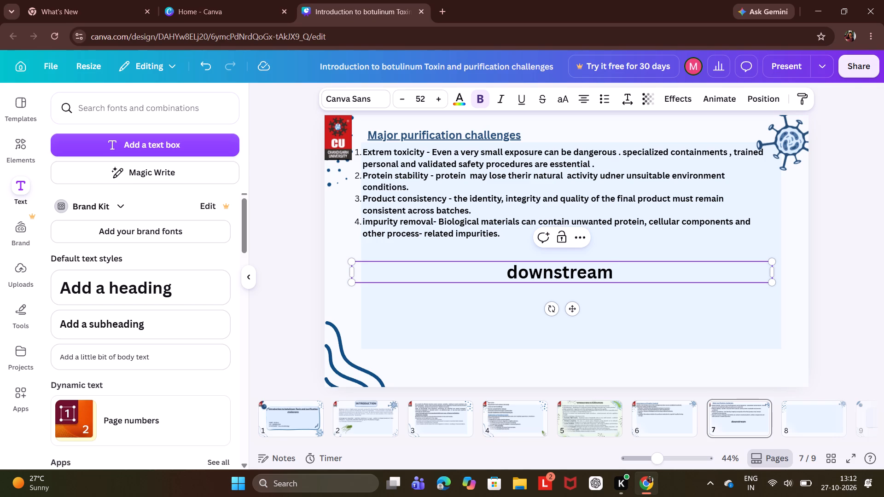
{"action": "left_click", "coordinate": [519, 272]}
{"action": "key", "text": "BackSpace"}
{"action": "key", "text": "d"}
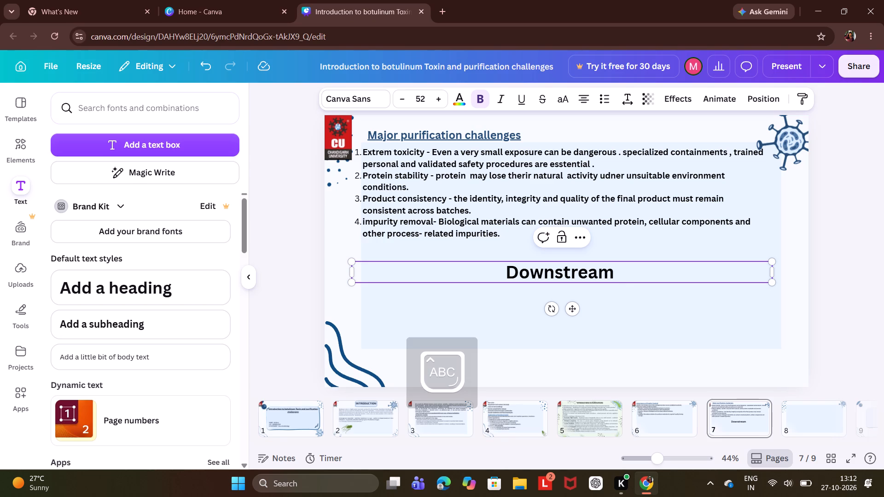
{"action": "left_click", "coordinate": [623, 272]}
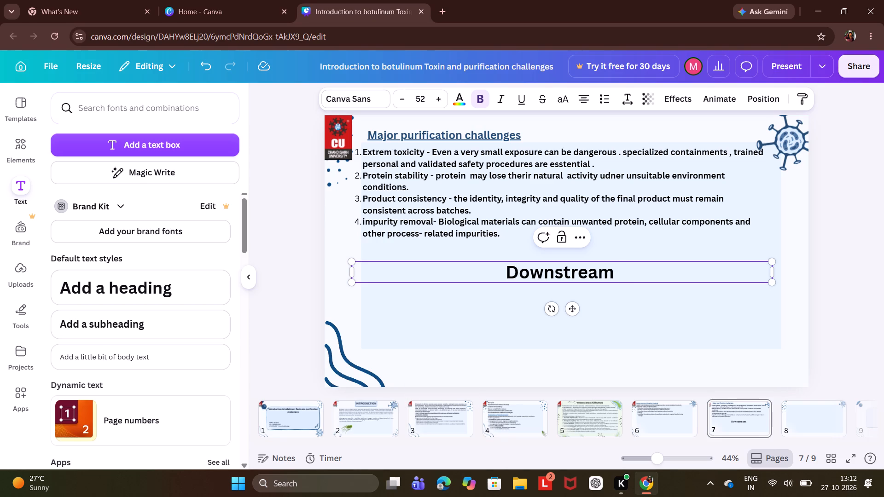
{"action": "type", "text": "rocessinf"}
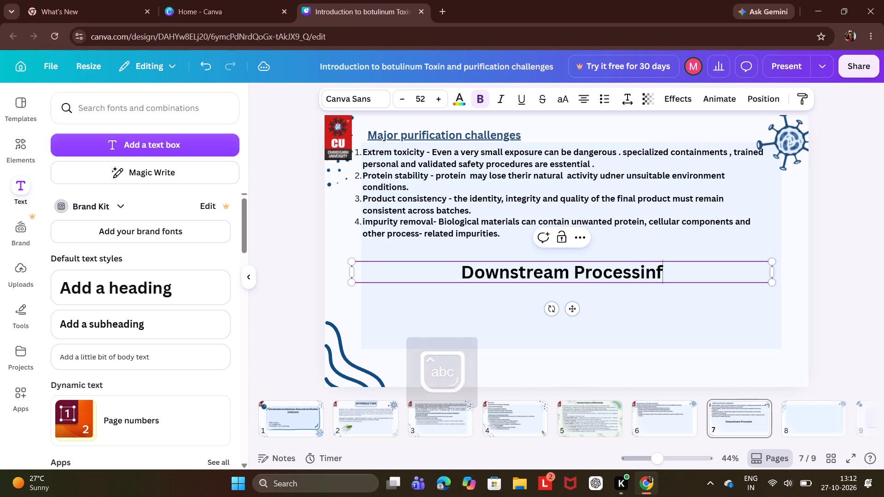
{"action": "key", "text": "BackSpace"}
{"action": "type", "text": "g"}
{"action": "key", "text": "space"}
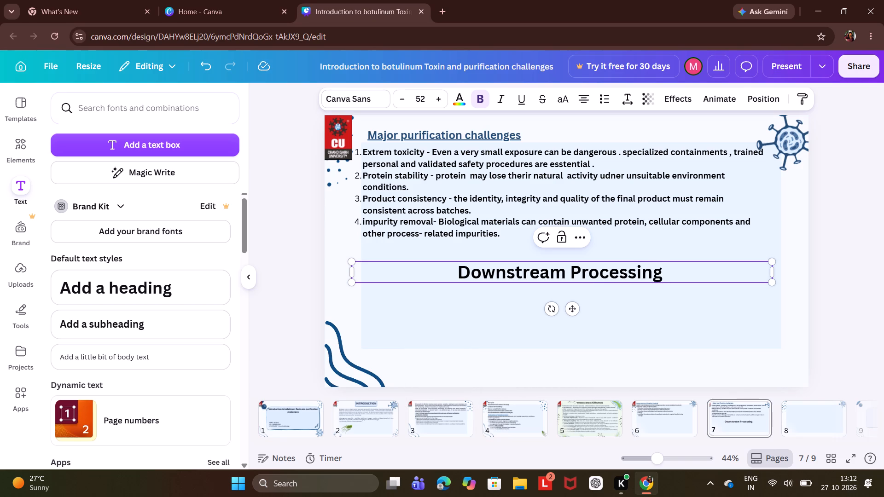
Scale the "Downstream Processing" text box down until its font size is 32.
{"action": "left_click_drag", "start_coordinate": [770, 260], "coordinate": [599, 303]}
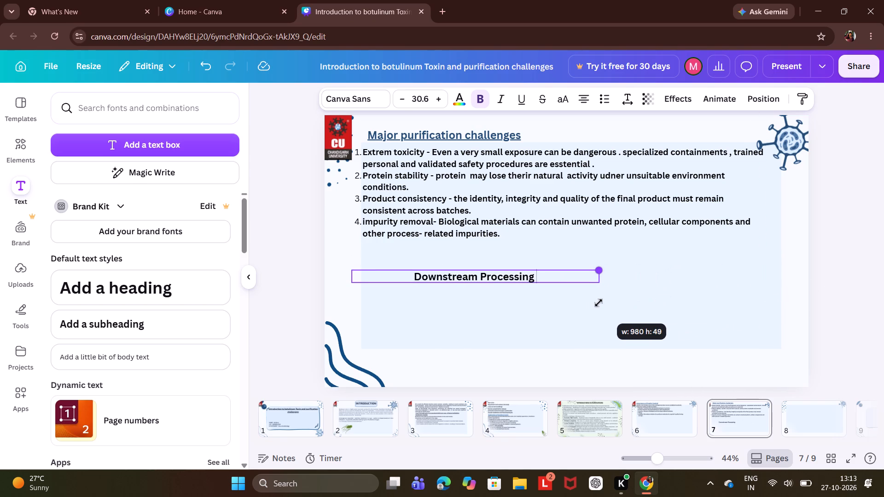
{"action": "left_click_drag", "start_coordinate": [599, 303], "coordinate": [607, 295]}
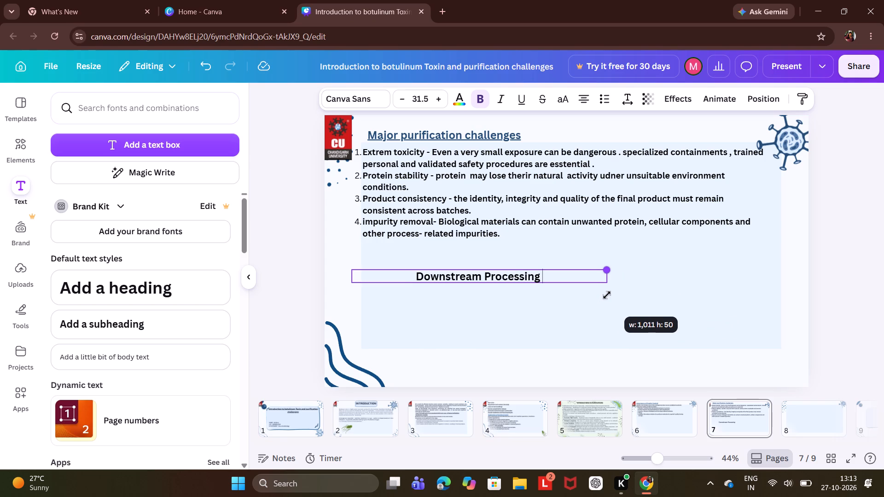
{"action": "left_click_drag", "start_coordinate": [607, 295], "coordinate": [610, 293]}
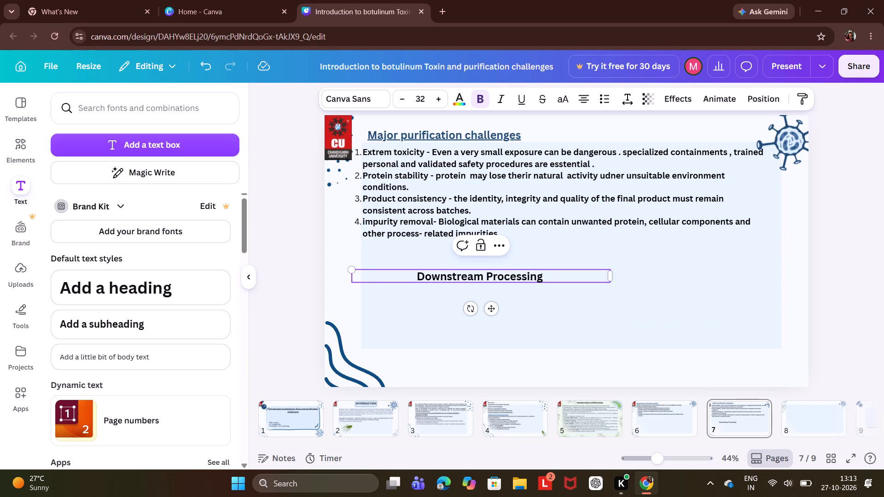
Underline the whole "Downstream Processing" subheading.
{"action": "left_click_drag", "start_coordinate": [418, 272], "coordinate": [545, 273]}
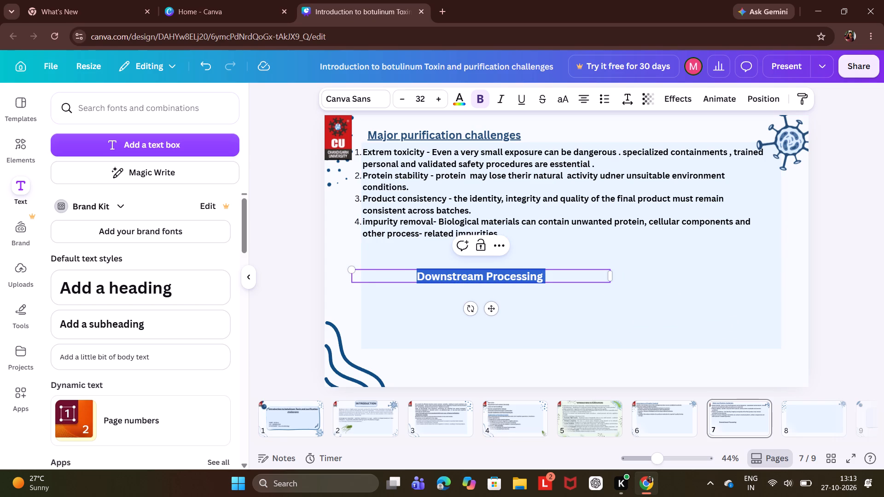
{"action": "left_click_drag", "start_coordinate": [545, 273], "coordinate": [545, 273]}
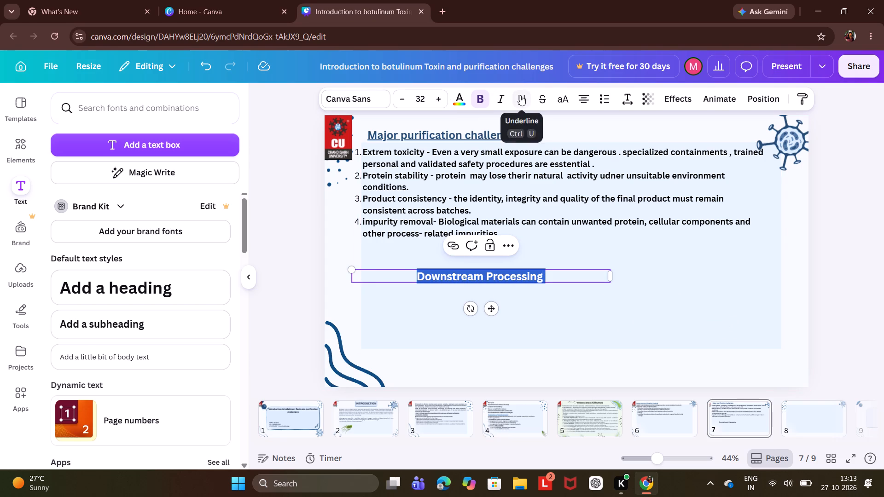
{"action": "left_click", "coordinate": [520, 95]}
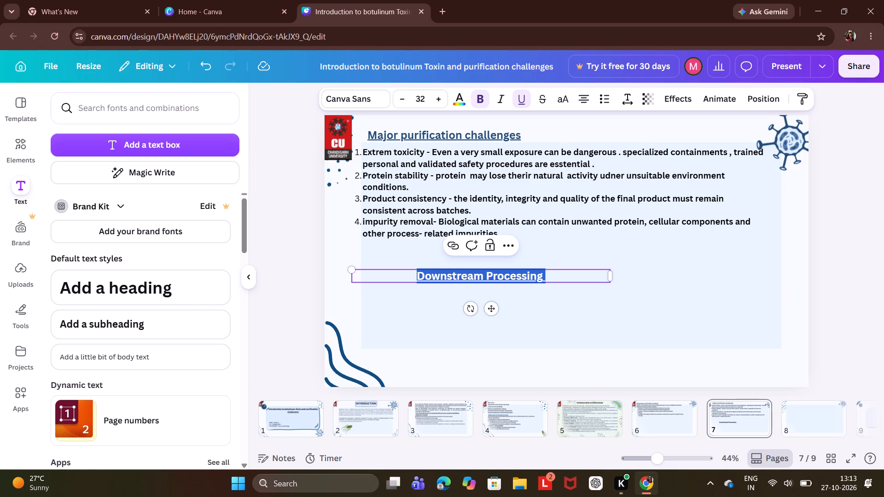
Move the "Downstream Processing" subheading up to the left directly beneath the numbered list, and nudge the list slightly right.
{"action": "left_click_drag", "start_coordinate": [552, 272], "coordinate": [541, 249]}
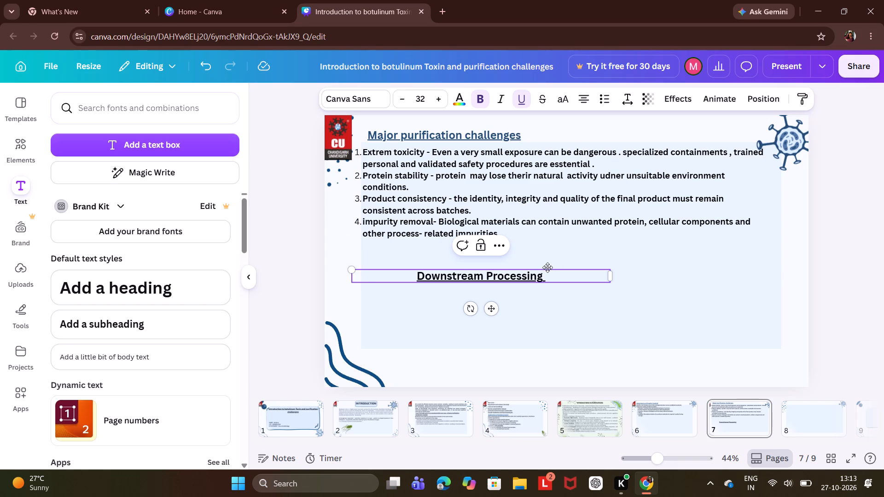
{"action": "left_click_drag", "start_coordinate": [548, 269], "coordinate": [491, 245]}
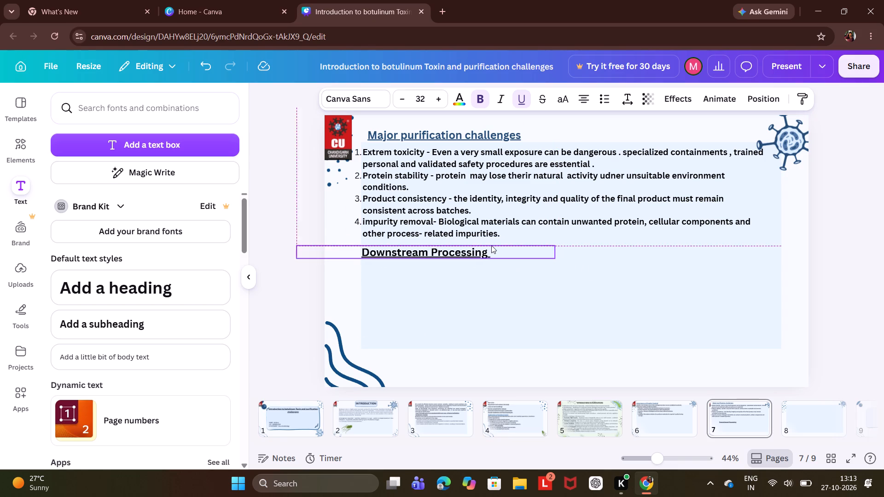
{"action": "left_click_drag", "start_coordinate": [491, 245], "coordinate": [489, 243]}
{"action": "left_click_drag", "start_coordinate": [514, 191], "coordinate": [520, 191]}
{"action": "left_click", "coordinate": [512, 302]}
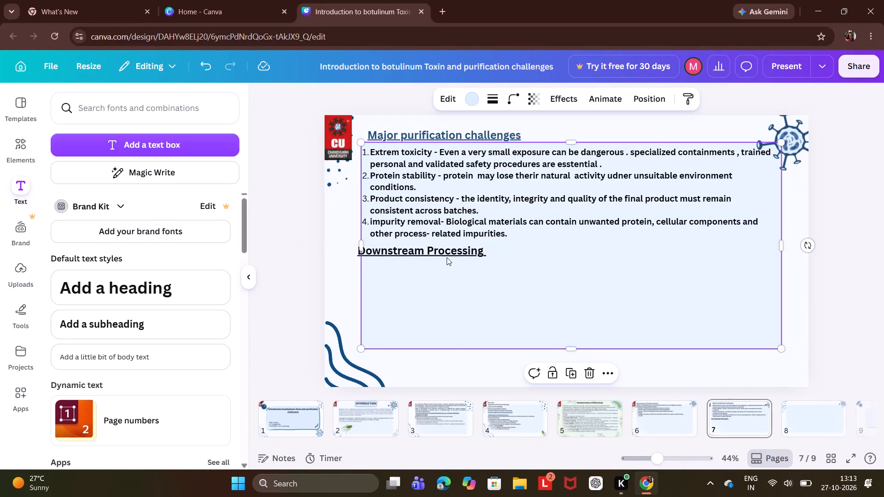
Recolour the whole "Downstream Processing" subheading dark blue to match the "Major purification challenges" heading.
{"action": "double_click", "coordinate": [445, 252]}
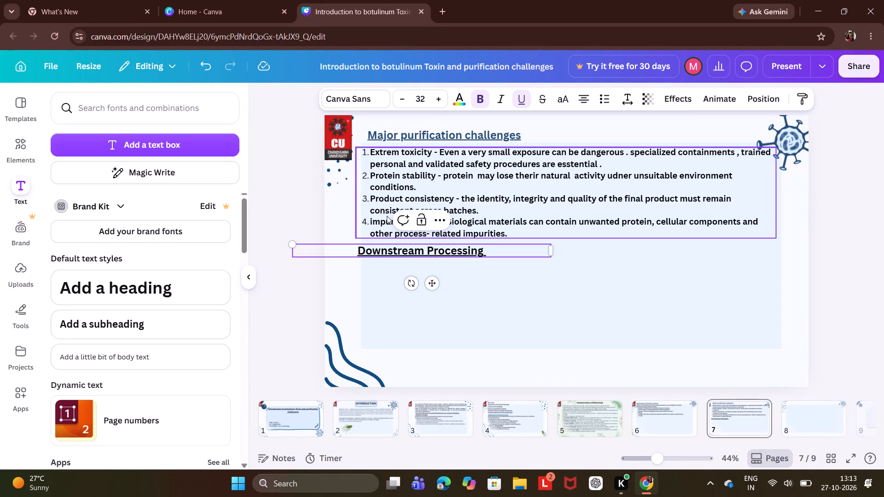
{"action": "left_click_drag", "start_coordinate": [359, 252], "coordinate": [454, 254]}
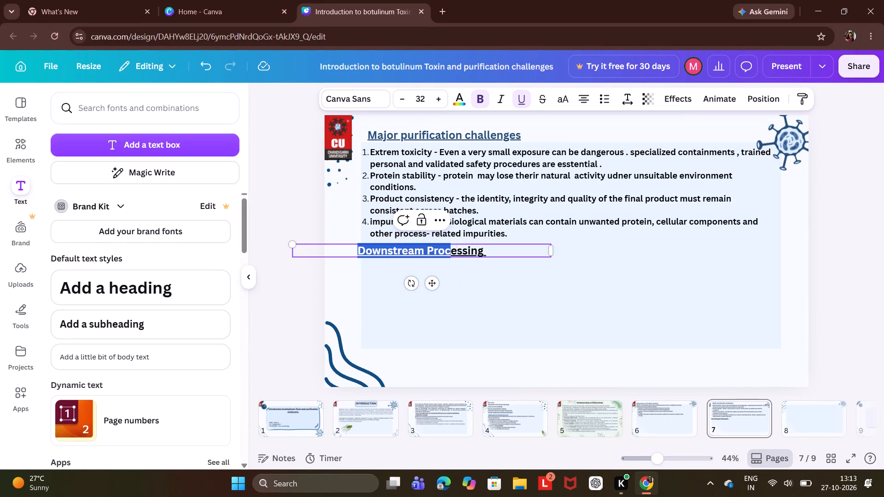
{"action": "left_click_drag", "start_coordinate": [454, 254], "coordinate": [479, 254]}
{"action": "left_click_drag", "start_coordinate": [479, 254], "coordinate": [485, 254]}
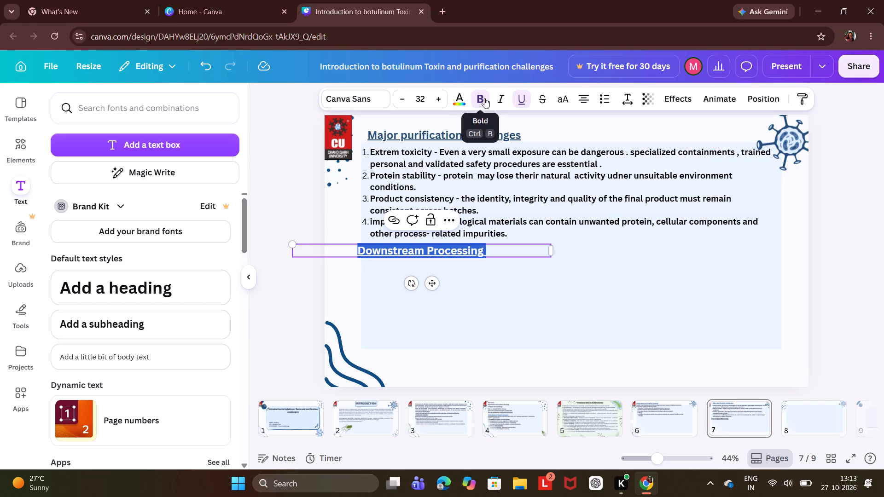
{"action": "left_click", "coordinate": [459, 98]}
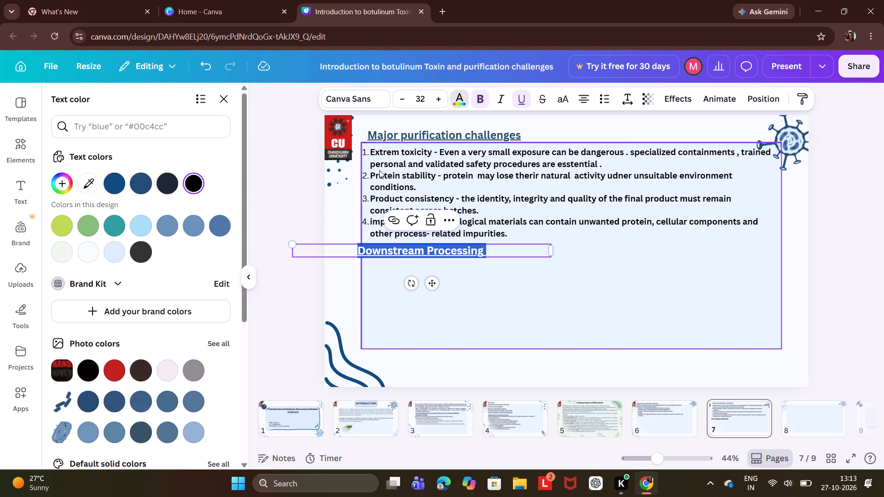
{"action": "left_click", "coordinate": [146, 184]}
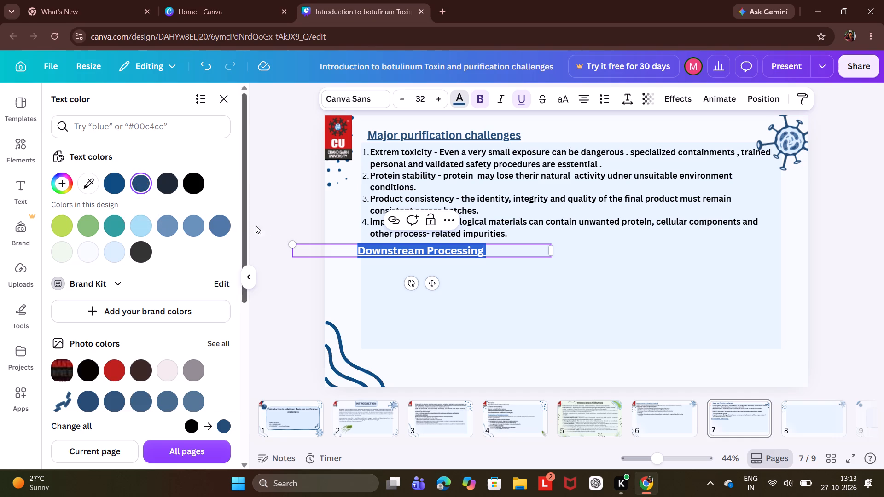
{"action": "left_click", "coordinate": [376, 309]}
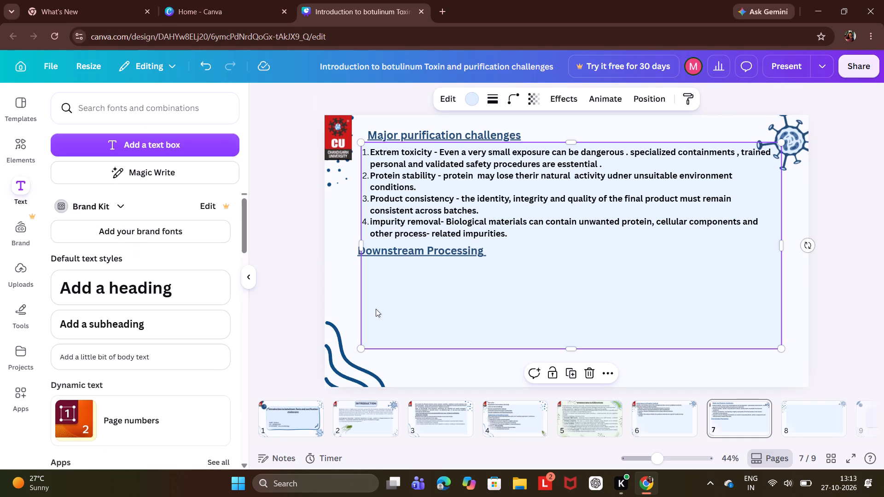
Shift the pale blue background panel slightly left and down, and align the "Downstream Processing" subheading with the numbered list's left edge.
{"action": "left_click", "coordinate": [425, 250]}
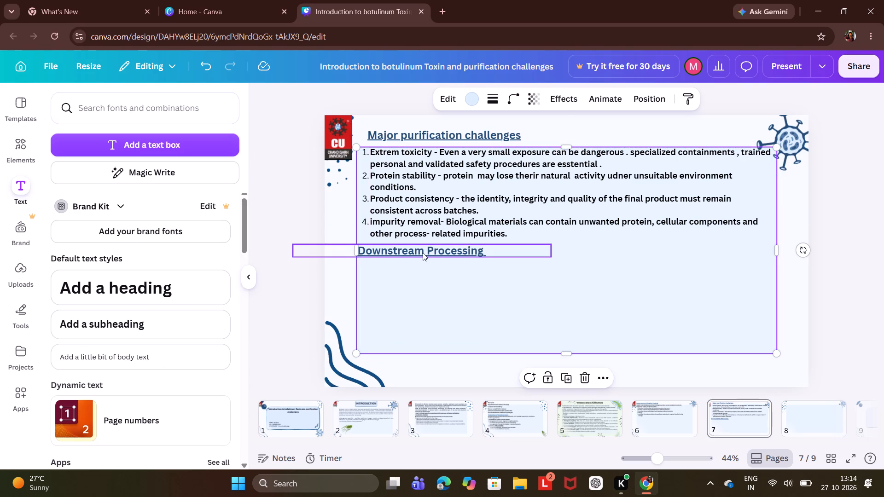
{"action": "left_click", "coordinate": [423, 253]}
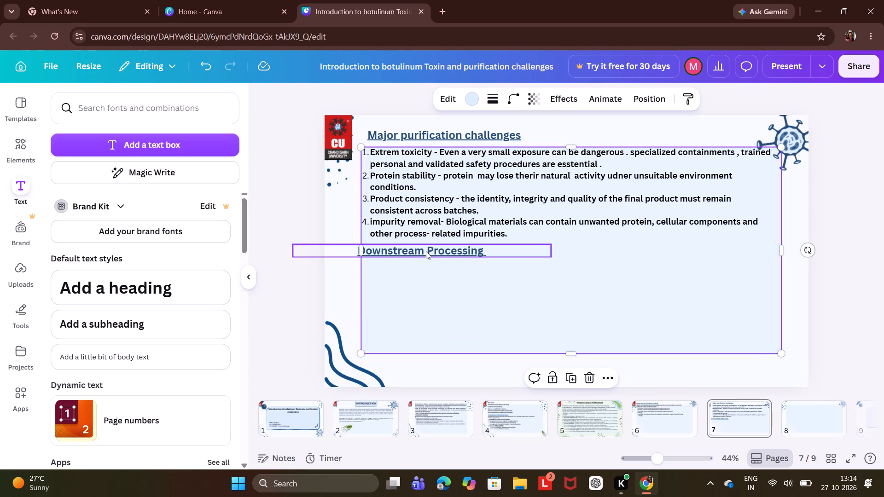
{"action": "left_click_drag", "start_coordinate": [425, 272], "coordinate": [421, 272]}
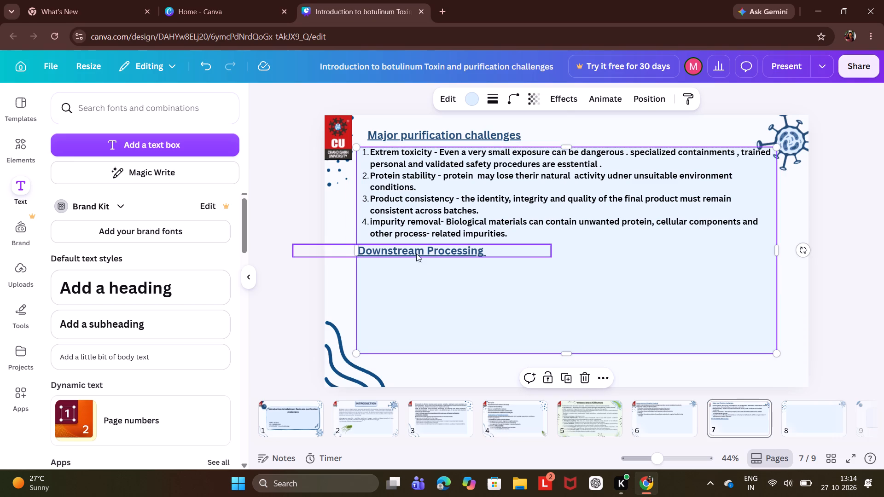
{"action": "left_click", "coordinate": [415, 248]}
{"action": "left_click_drag", "start_coordinate": [415, 248], "coordinate": [419, 248]}
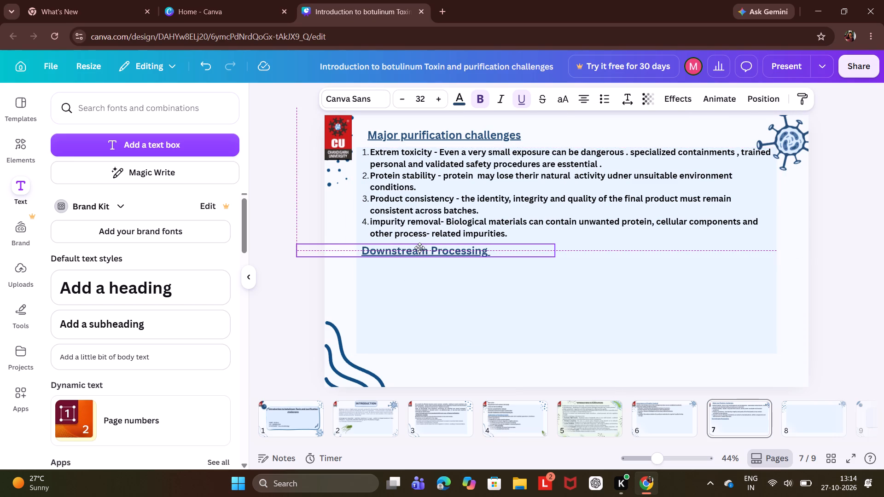
{"action": "left_click_drag", "start_coordinate": [419, 248], "coordinate": [419, 247]}
{"action": "left_click", "coordinate": [470, 334]}
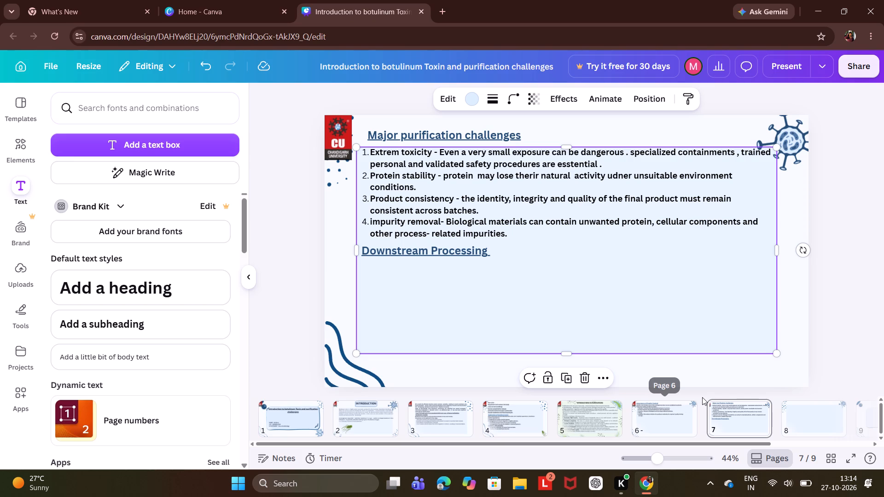
{"action": "left_click", "coordinate": [818, 414]}
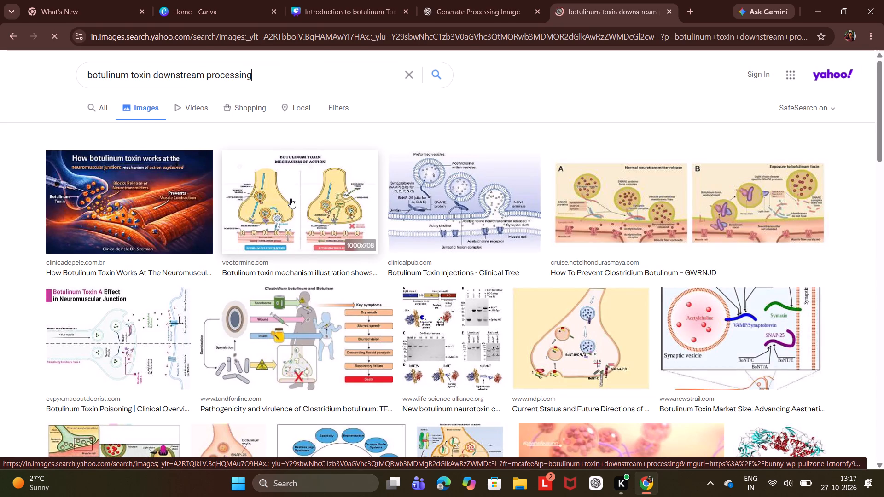
Browse the image results for an illustration suited to the presentation's empty page 8.
{"action": "scroll", "coordinate": [291, 198], "scroll_direction": "down", "scroll_amount": 2}
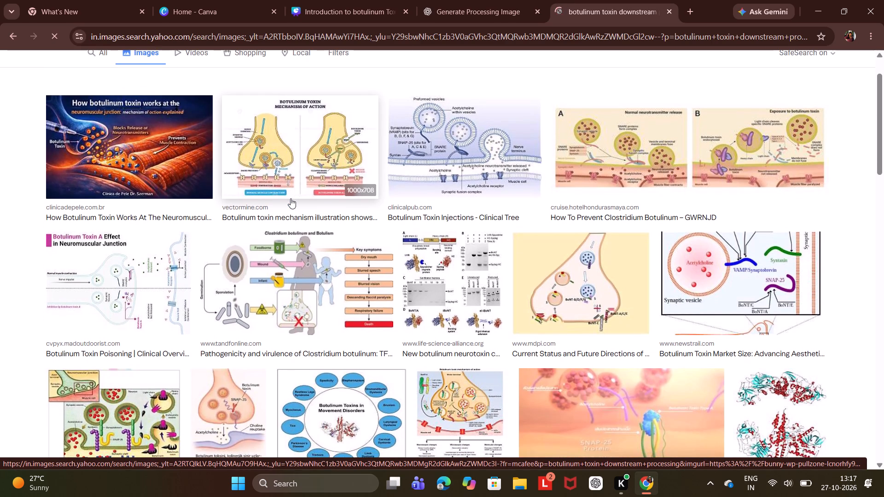
{"action": "scroll", "coordinate": [291, 198], "scroll_direction": "down", "scroll_amount": 1}
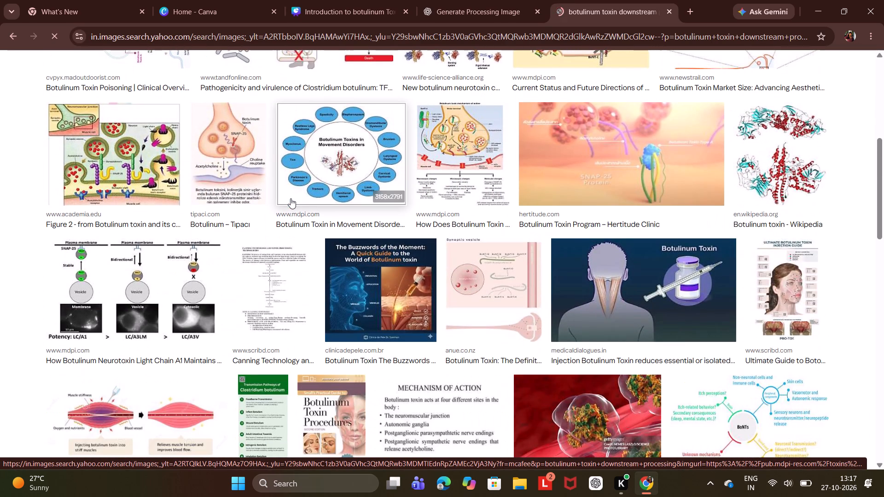
{"action": "scroll", "coordinate": [291, 198], "scroll_direction": "down", "scroll_amount": 2}
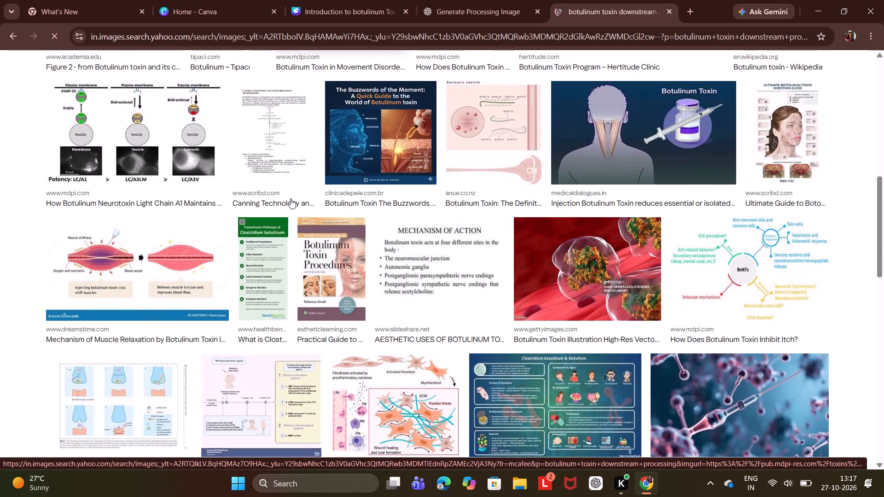
{"action": "scroll", "coordinate": [291, 198], "scroll_direction": "down", "scroll_amount": 4}
{"action": "scroll", "coordinate": [291, 198], "scroll_direction": "up", "scroll_amount": 2}
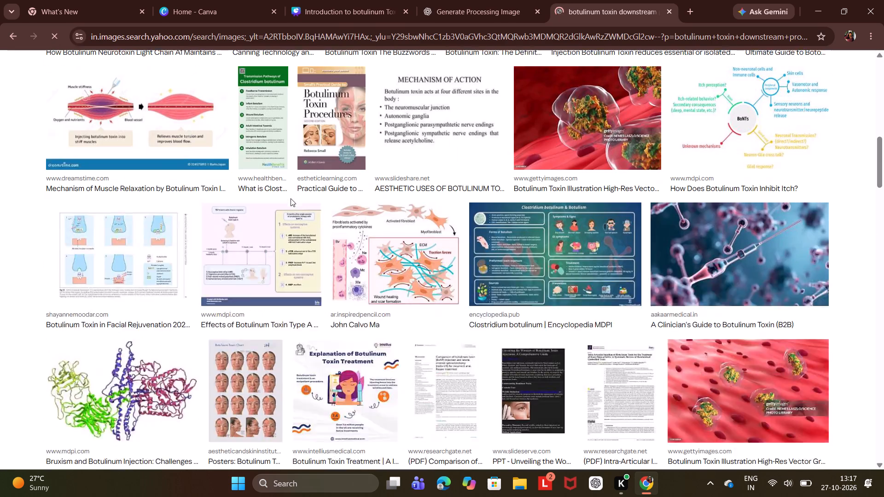
{"action": "scroll", "coordinate": [291, 198], "scroll_direction": "up", "scroll_amount": 7}
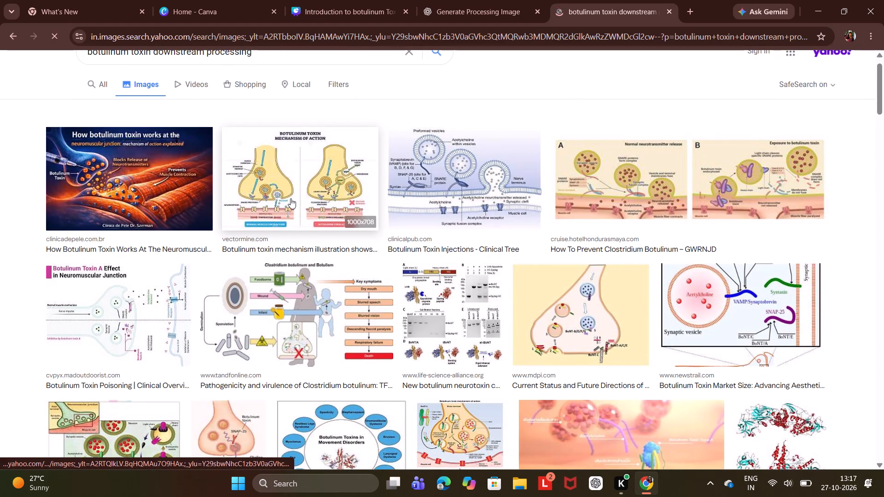
Open the vectormine.com "Botulinum Toxin Mechanism of Action" illustration and capture the whole diagram, including its title and labels, as a screenshot snip.
{"action": "left_click", "coordinate": [291, 198]}
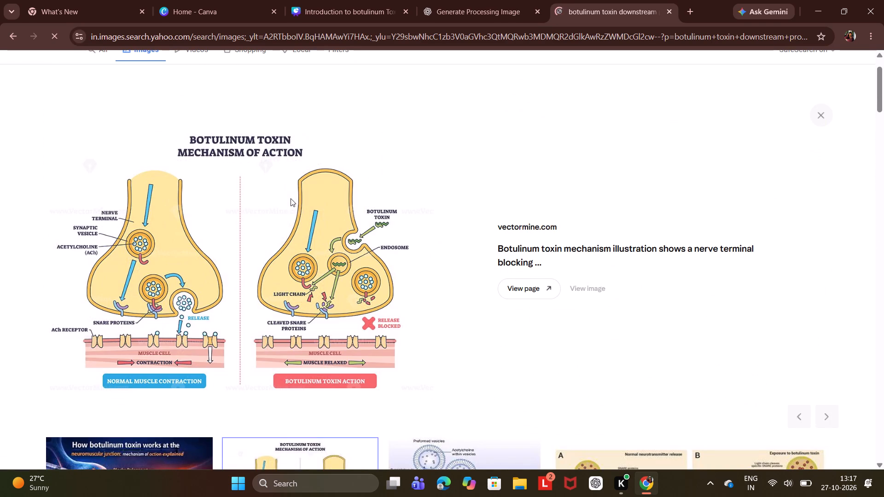
{"action": "key", "text": "shift+super+s"}
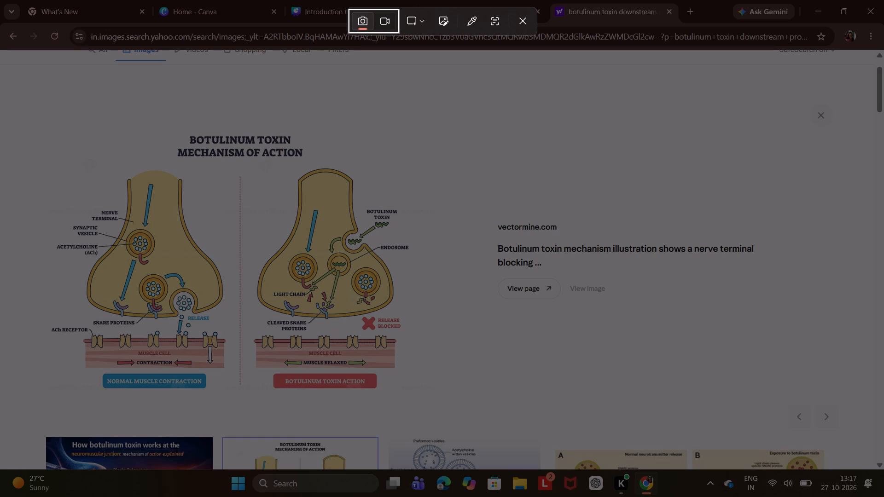
{"action": "left_click_drag", "start_coordinate": [23, 103], "coordinate": [370, 341]}
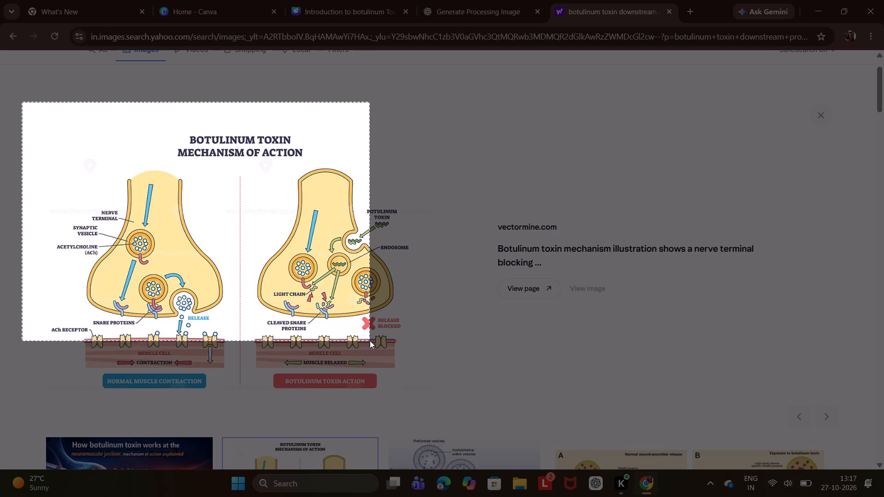
{"action": "left_click_drag", "start_coordinate": [370, 341], "coordinate": [465, 397]}
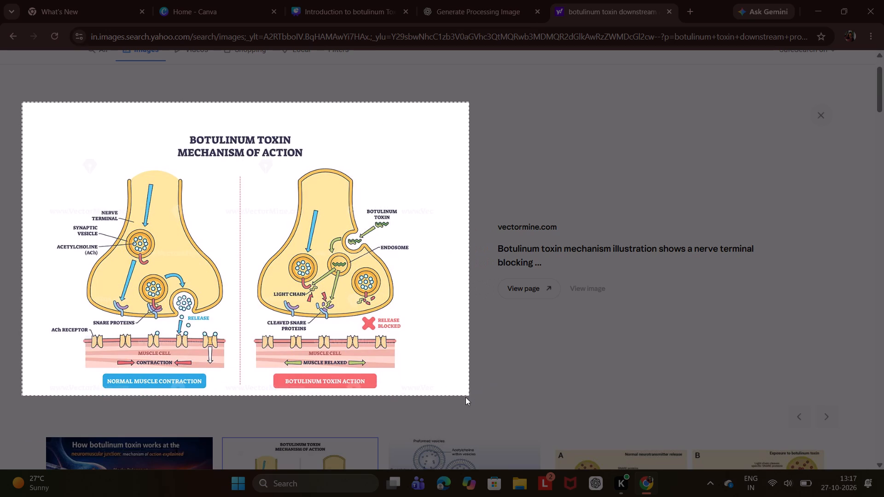
{"action": "left_click_drag", "start_coordinate": [465, 397], "coordinate": [414, 400]}
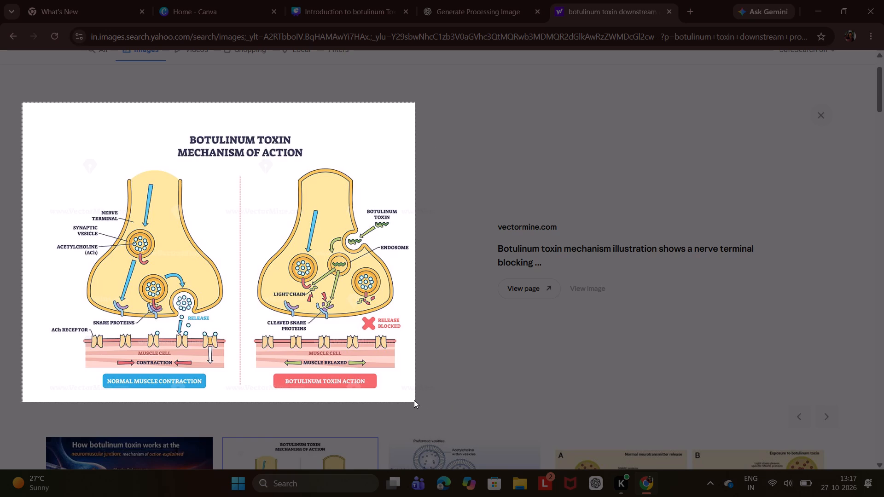
{"action": "left_click_drag", "start_coordinate": [414, 400], "coordinate": [414, 399]}
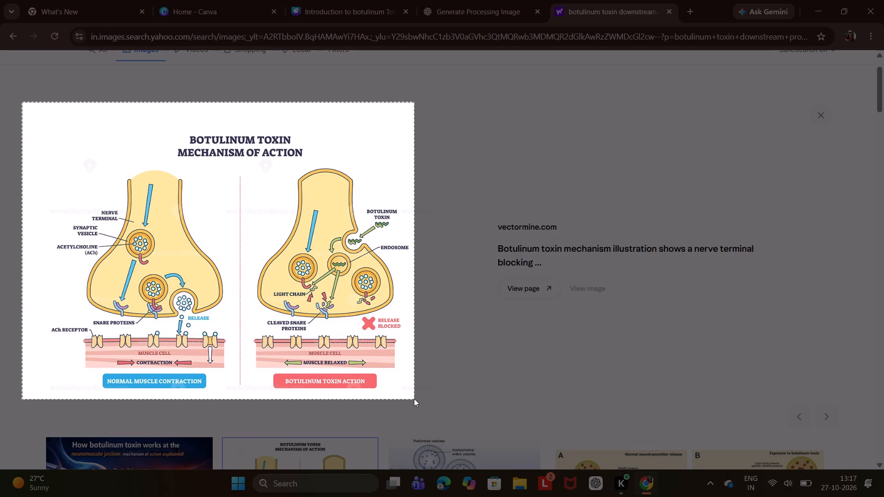
{"action": "left_click_drag", "start_coordinate": [414, 399], "coordinate": [429, 398]}
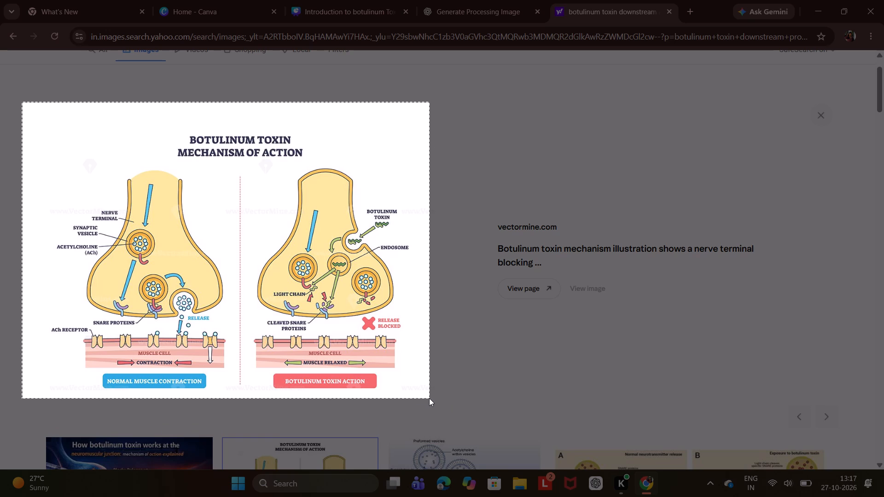
{"action": "left_click_drag", "start_coordinate": [429, 398], "coordinate": [434, 399]}
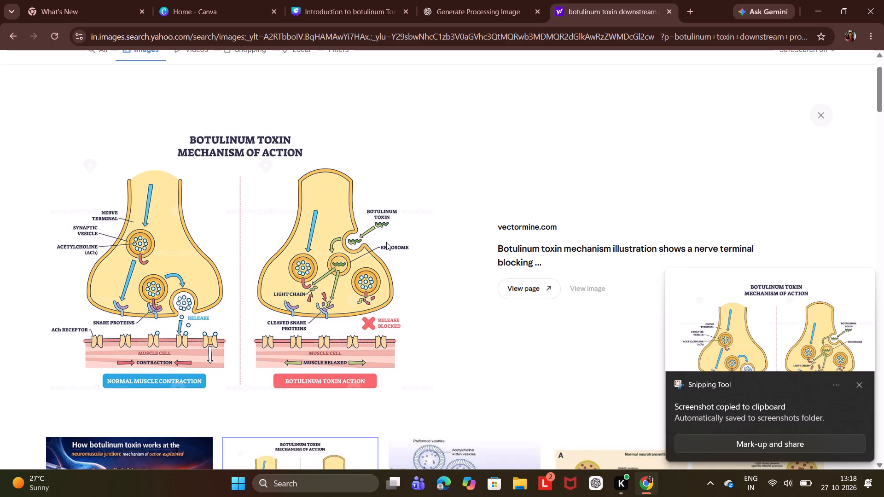
{"action": "left_click", "coordinate": [327, 0]}
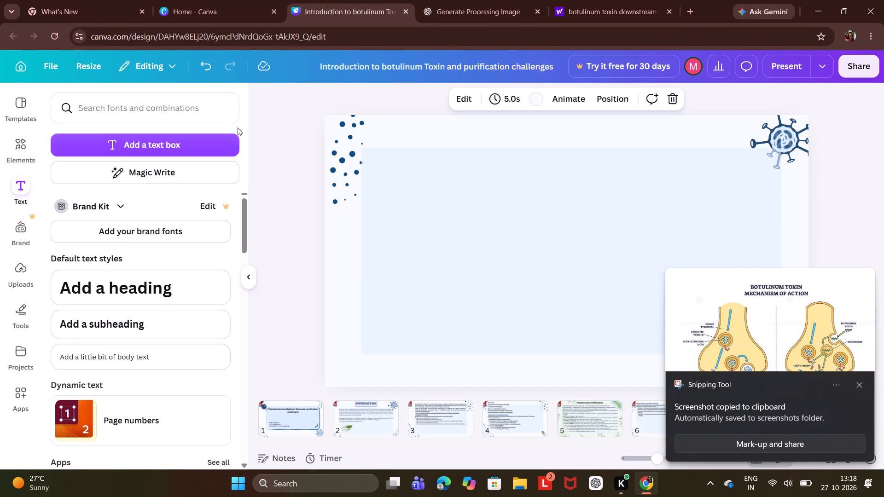
{"action": "left_click", "coordinate": [22, 280]}
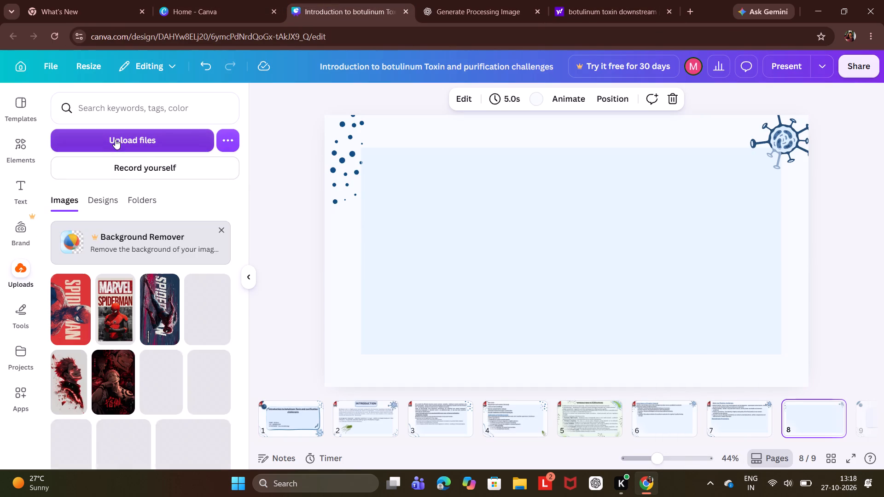
{"action": "left_click", "coordinate": [115, 139]}
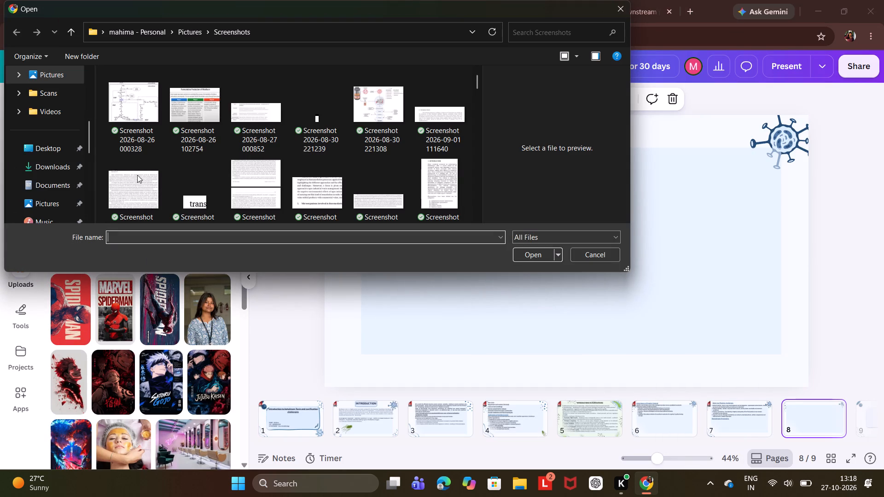
{"action": "scroll", "coordinate": [167, 160], "scroll_direction": "down", "scroll_amount": 20}
{"action": "scroll", "coordinate": [167, 160], "scroll_direction": "down", "scroll_amount": 20}
{"action": "scroll", "coordinate": [167, 160], "scroll_direction": "down", "scroll_amount": 20}
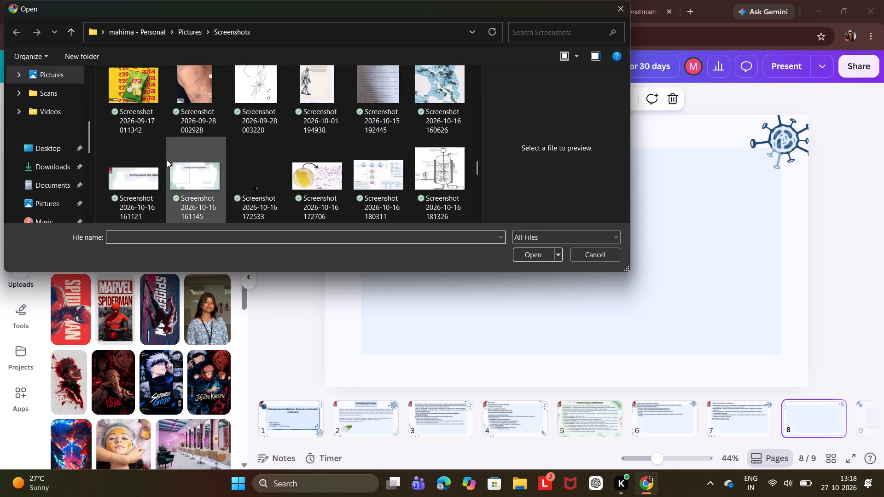
{"action": "scroll", "coordinate": [167, 160], "scroll_direction": "down", "scroll_amount": 20}
{"action": "scroll", "coordinate": [167, 160], "scroll_direction": "down", "scroll_amount": 20}
{"action": "scroll", "coordinate": [167, 160], "scroll_direction": "down", "scroll_amount": 20}
{"action": "left_click", "coordinate": [387, 171]}
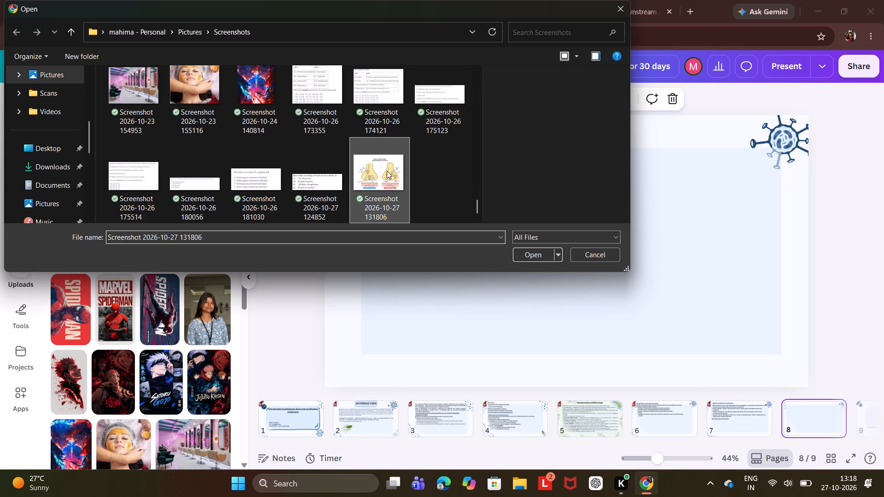
{"action": "left_click", "coordinate": [531, 253]}
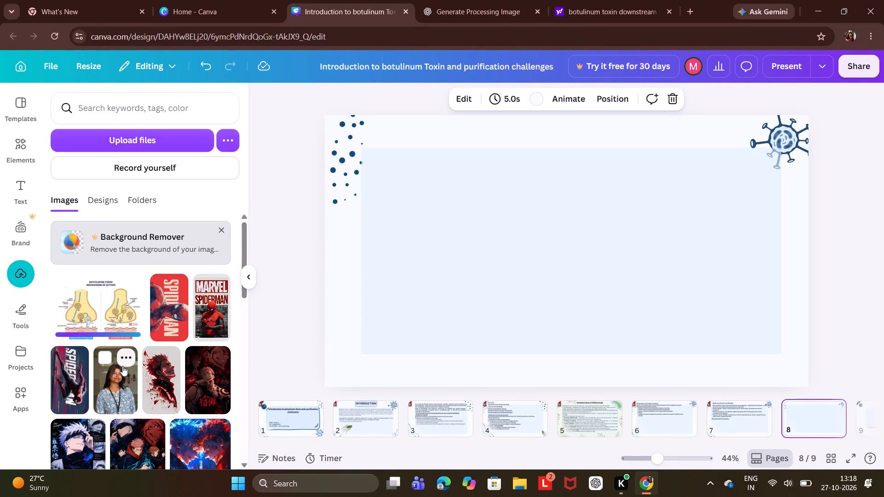
Insert the uploaded Mechanism of Action diagram on page 6, shrink it slightly and place it centrally below the quality control list.
{"action": "left_click", "coordinate": [747, 414]}
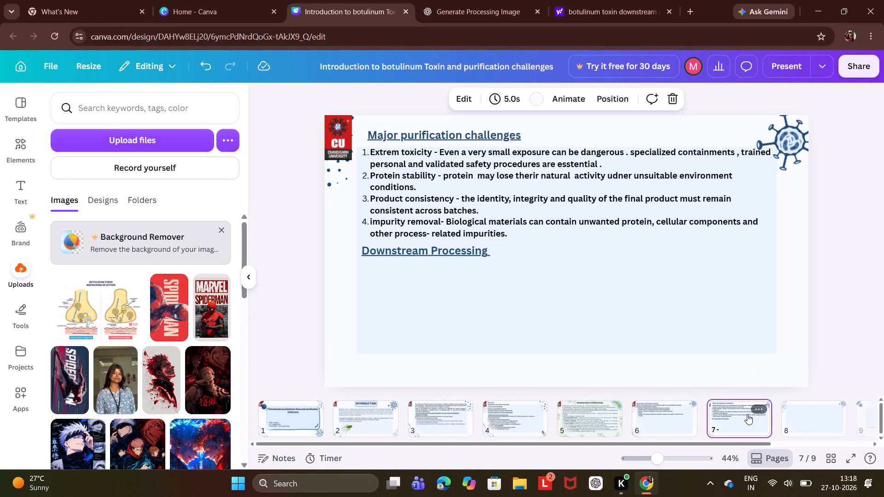
{"action": "left_click", "coordinate": [659, 405]}
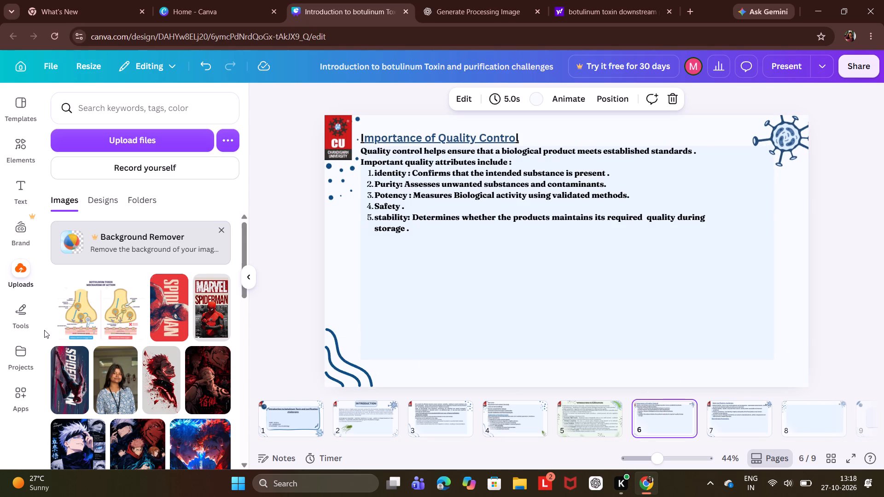
{"action": "left_click", "coordinate": [99, 304]}
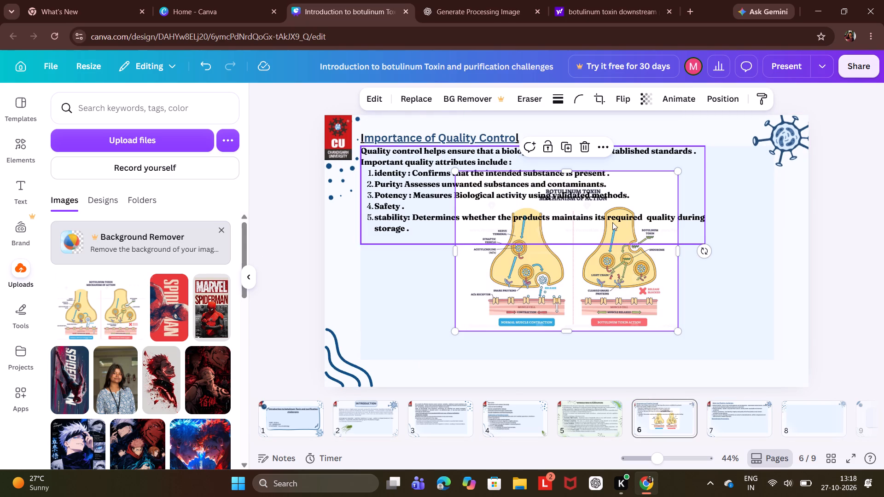
{"action": "left_click_drag", "start_coordinate": [589, 283], "coordinate": [575, 351]}
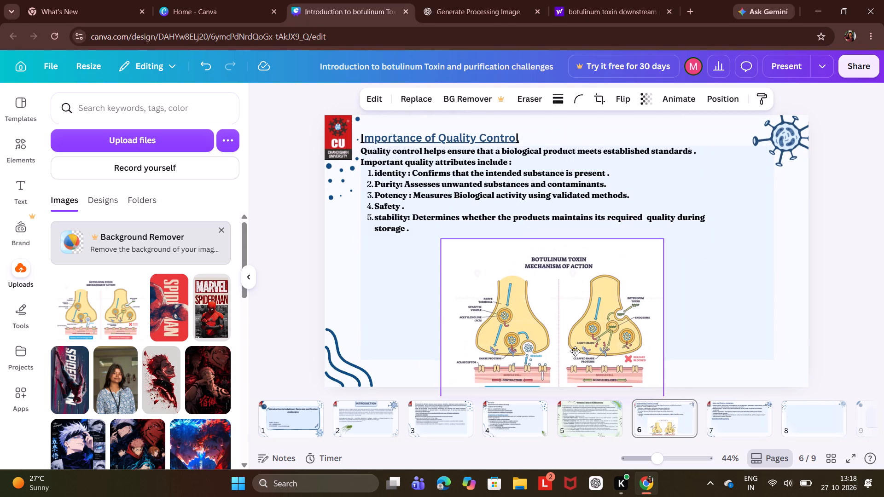
{"action": "left_click_drag", "start_coordinate": [575, 351], "coordinate": [581, 335]}
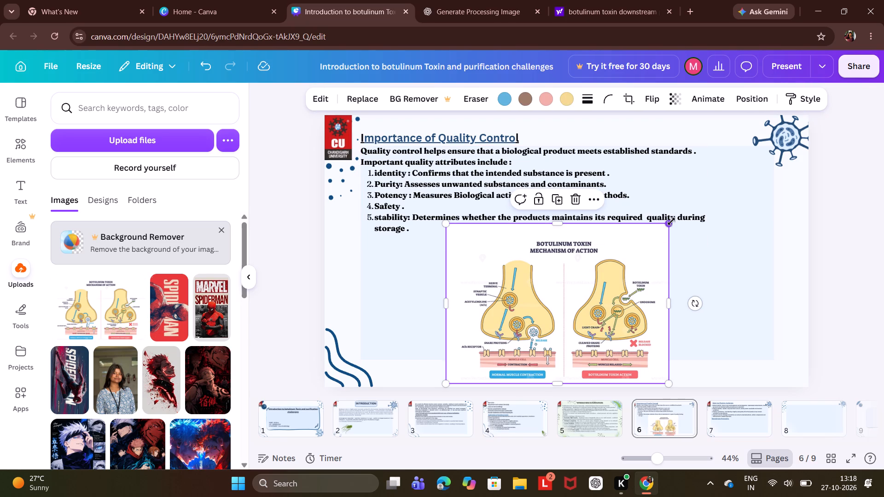
{"action": "left_click_drag", "start_coordinate": [671, 221], "coordinate": [635, 264]}
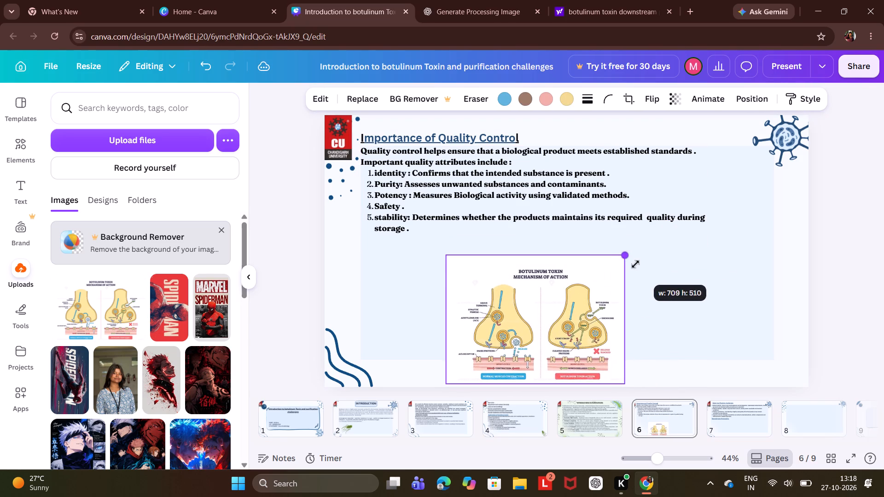
{"action": "left_click_drag", "start_coordinate": [635, 264], "coordinate": [657, 250]}
{"action": "left_click_drag", "start_coordinate": [587, 305], "coordinate": [599, 289]}
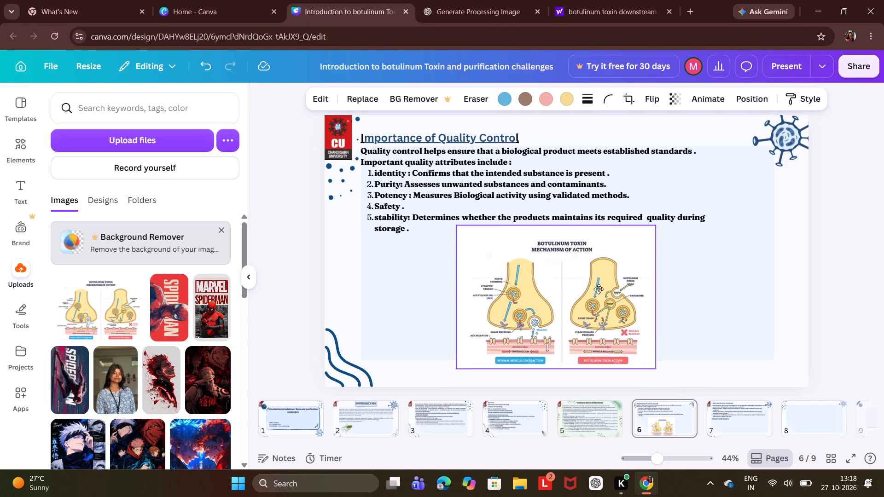
{"action": "left_click_drag", "start_coordinate": [599, 289], "coordinate": [601, 290]}
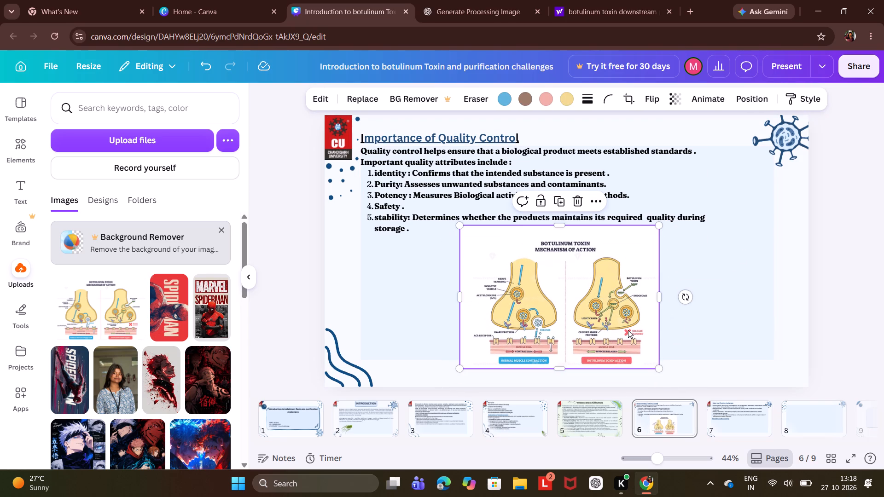
Check page 7, then search the Yahoo images tab for "botulinum toxin purification methods".
{"action": "left_click", "coordinate": [732, 415]}
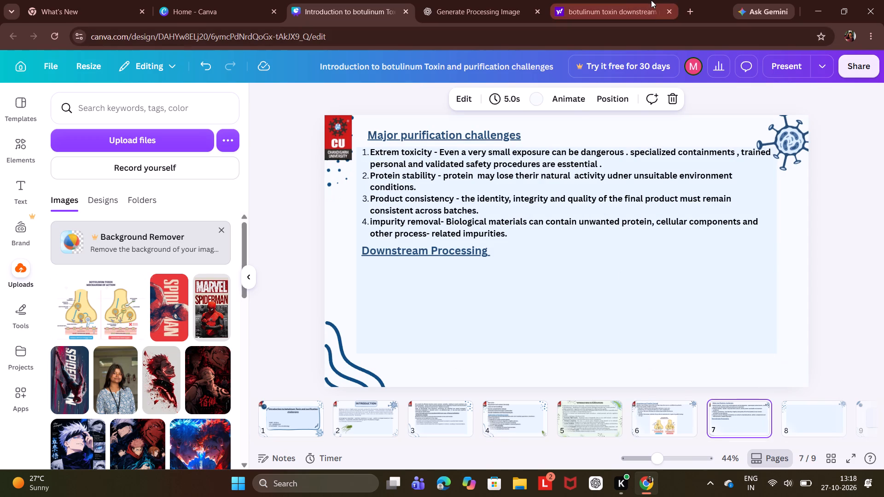
{"action": "left_click", "coordinate": [629, 0]}
{"action": "scroll", "coordinate": [293, 202], "scroll_direction": "up", "scroll_amount": 6}
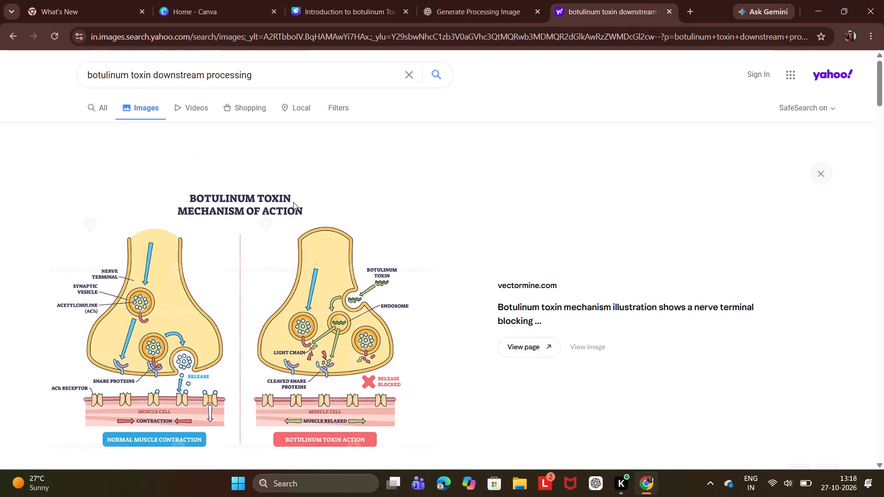
{"action": "left_click", "coordinate": [311, 67]}
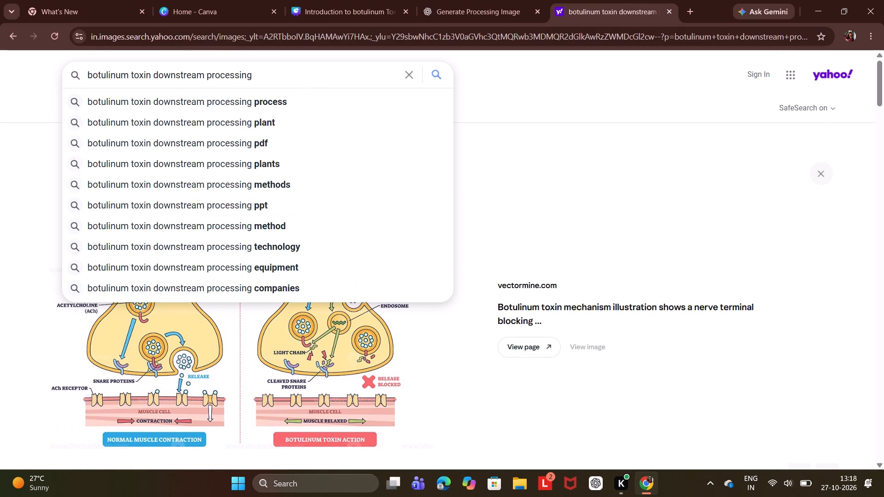
{"action": "key", "text": "BackSpace"}
{"action": "key", "text": "BackSpace"}
{"action": "key", "text": "BackSpace"}
{"action": "key", "text": "BackSpace"}
{"action": "key", "text": "BackSpace"}
{"action": "key", "text": "BackSpace"}
{"action": "key", "text": "BackSpace"}
{"action": "key", "text": "BackSpace"}
{"action": "key", "text": "BackSpace"}
{"action": "key", "text": "BackSpace"}
{"action": "key", "text": "BackSpace"}
{"action": "key", "text": "BackSpace"}
{"action": "key", "text": "BackSpace"}
{"action": "key", "text": "BackSpace"}
{"action": "key", "text": "BackSpace"}
{"action": "key", "text": "BackSpace"}
{"action": "key", "text": "BackSpace"}
{"action": "key", "text": "BackSpace"}
{"action": "key", "text": "BackSpace"}
{"action": "key", "text": "BackSpace"}
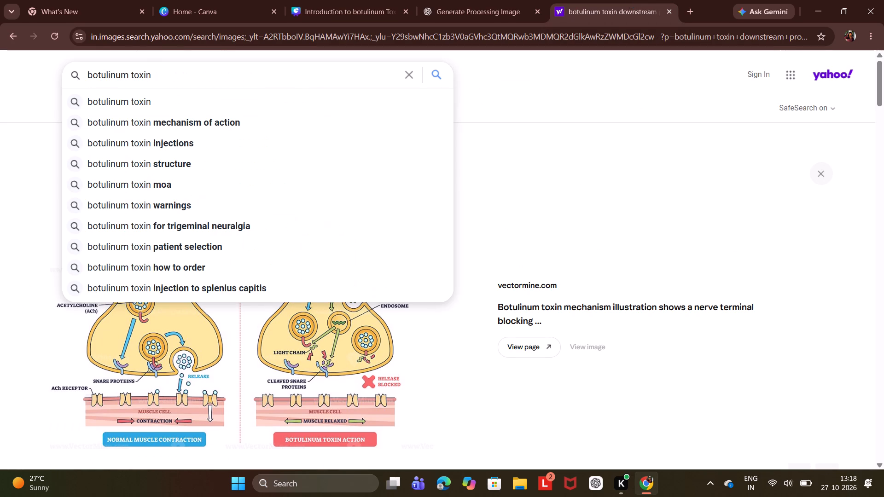
{"action": "key", "text": "space"}
{"action": "type", "text": "p"}
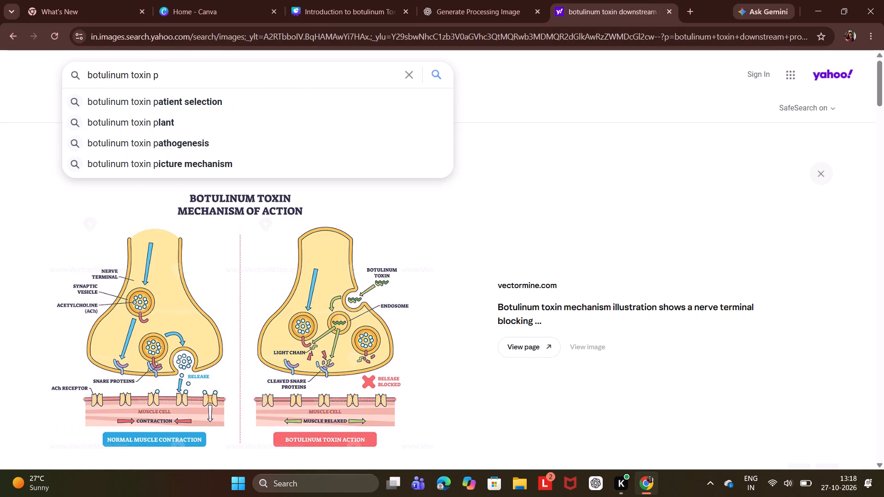
{"action": "type", "text": "urifi"}
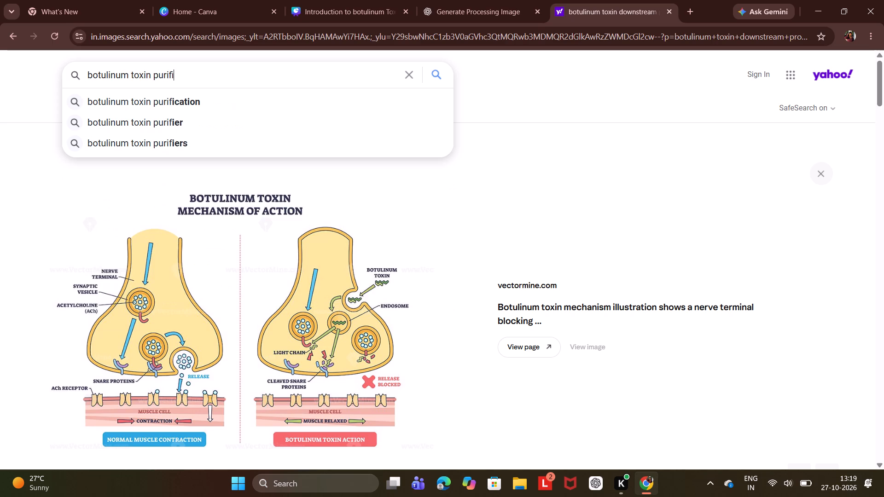
{"action": "type", "text": "cation"}
{"action": "key", "text": "space"}
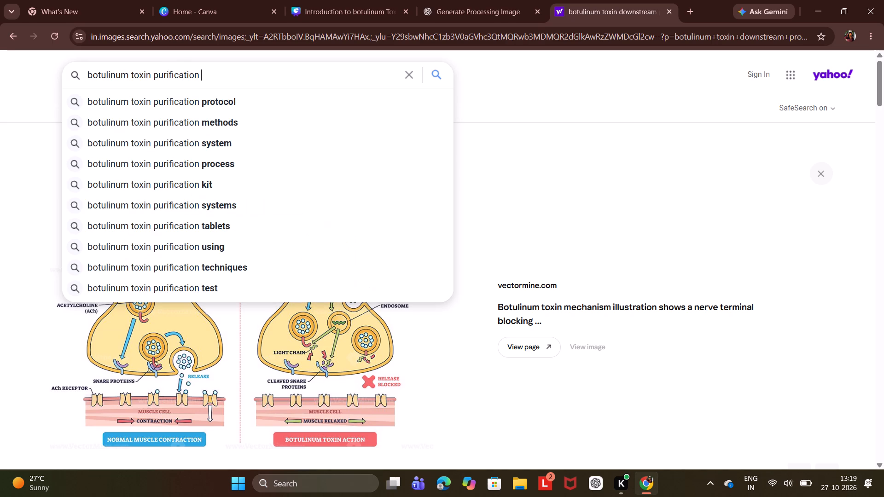
{"action": "left_click", "coordinate": [282, 121]}
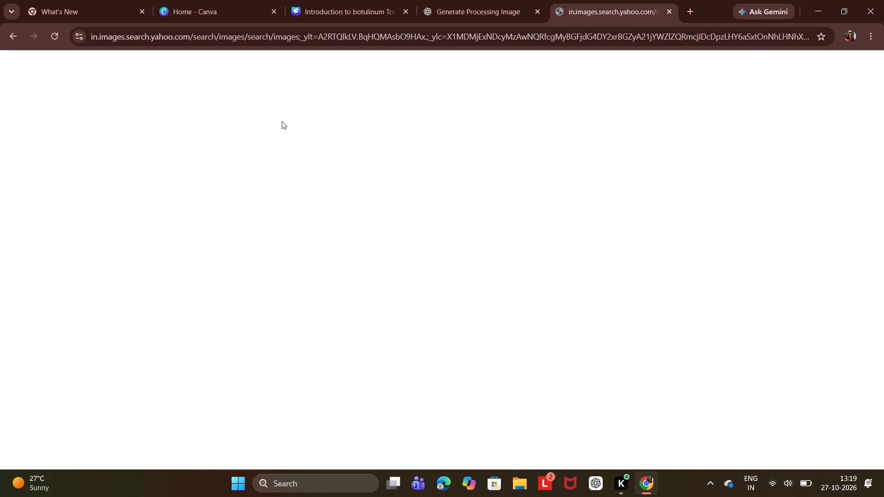
{"action": "left_click", "coordinate": [588, 0]}
{"action": "scroll", "coordinate": [448, 113], "scroll_direction": "up", "scroll_amount": 4}
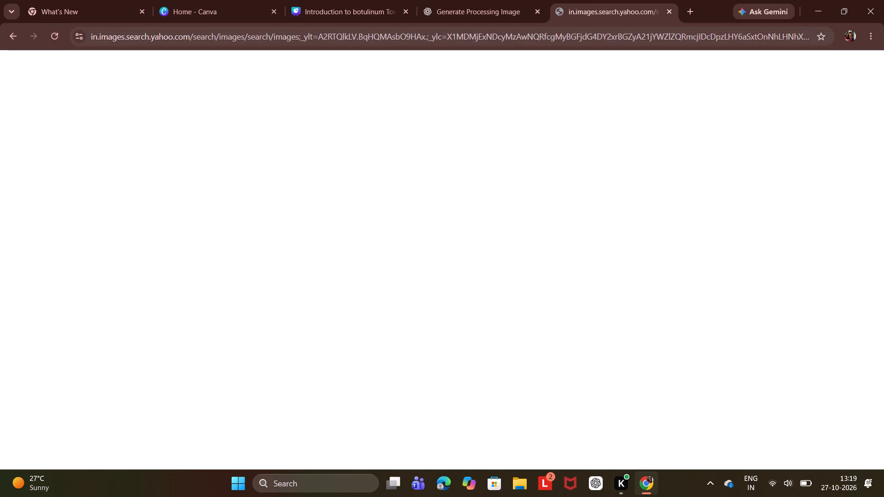
{"action": "left_click", "coordinate": [54, 31]}
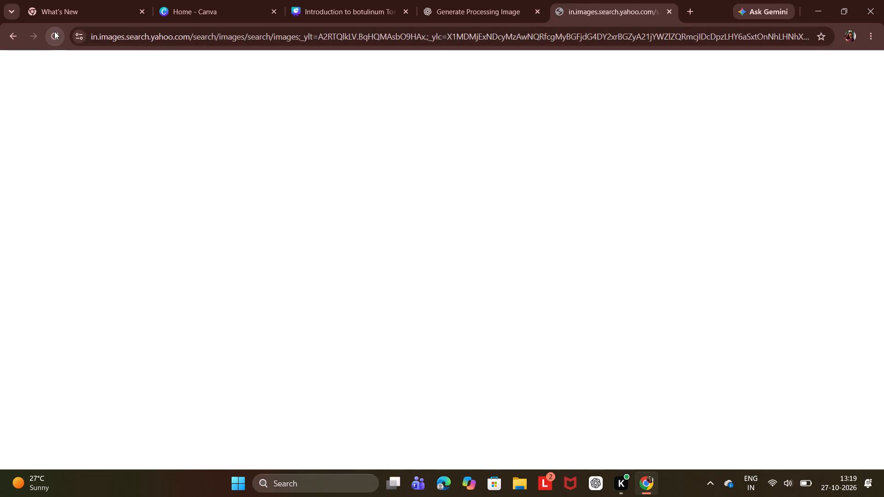
{"action": "left_click", "coordinate": [53, 38]}
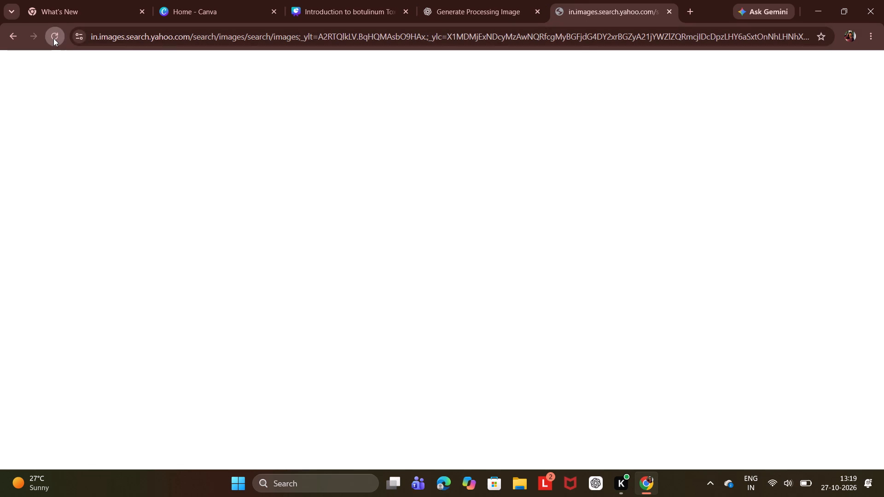
{"action": "left_click", "coordinate": [53, 38]}
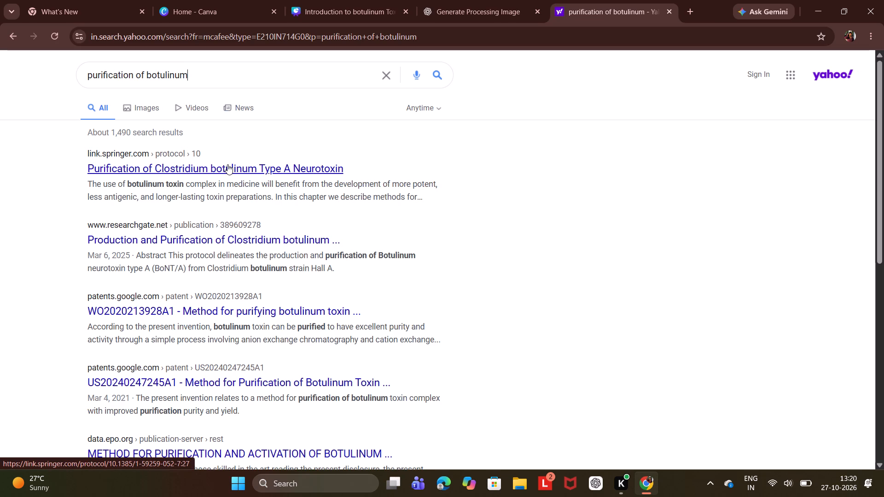
{"action": "left_click", "coordinate": [227, 164]}
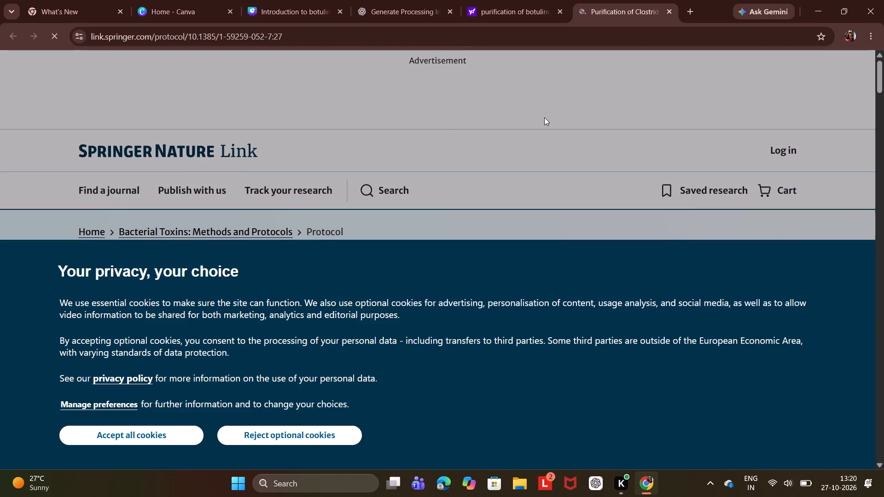
{"action": "scroll", "coordinate": [544, 117], "scroll_direction": "down", "scroll_amount": 4}
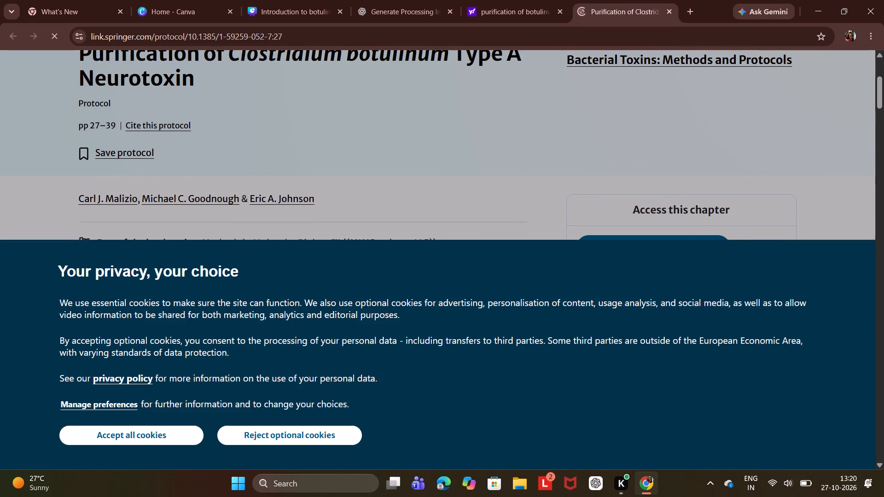
{"action": "left_click", "coordinate": [155, 434]}
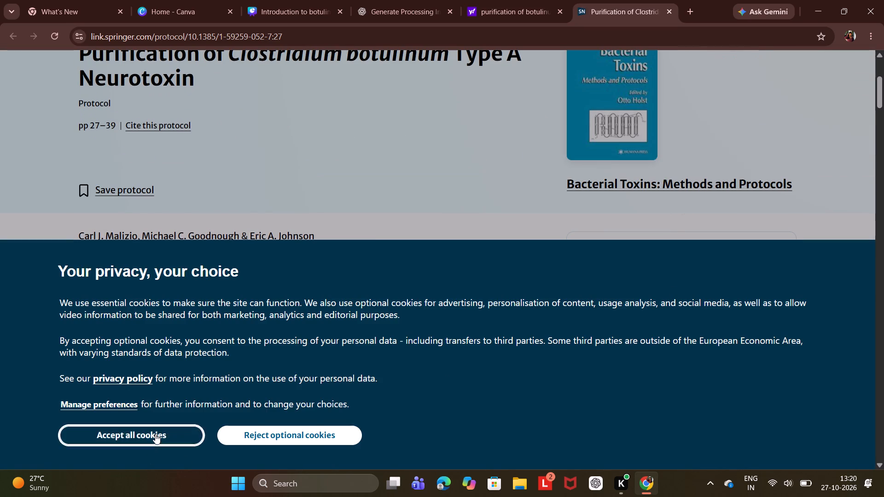
{"action": "scroll", "coordinate": [312, 311], "scroll_direction": "down", "scroll_amount": 3}
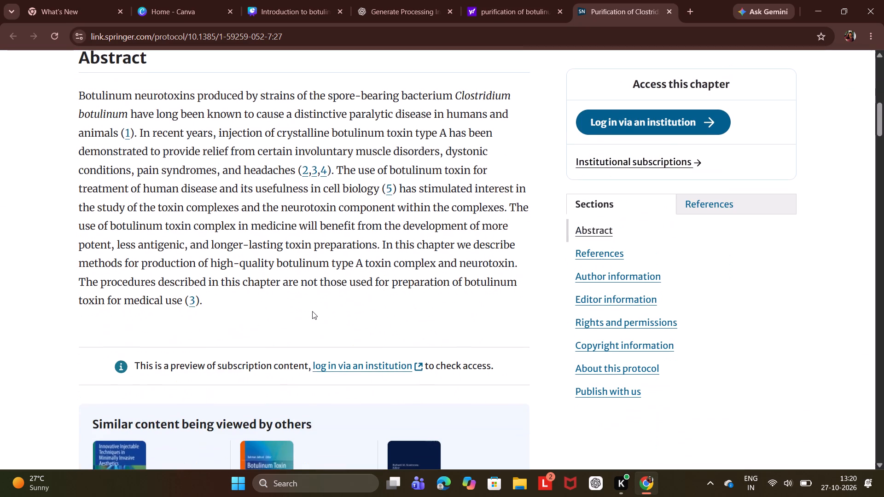
{"action": "scroll", "coordinate": [312, 311], "scroll_direction": "down", "scroll_amount": 7}
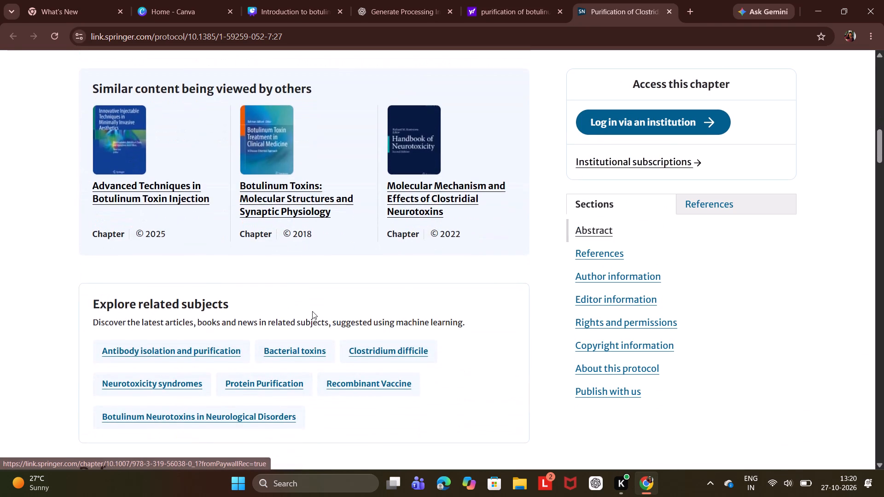
{"action": "scroll", "coordinate": [312, 311], "scroll_direction": "down", "scroll_amount": 11}
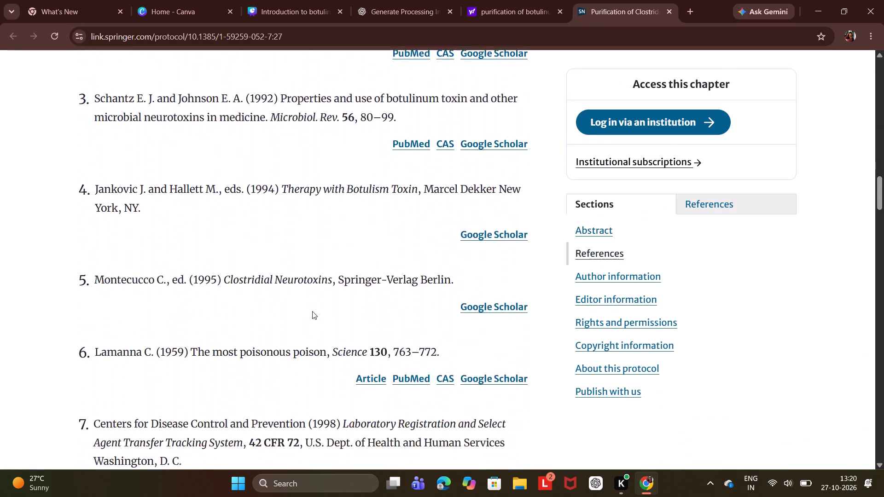
{"action": "scroll", "coordinate": [312, 311], "scroll_direction": "down", "scroll_amount": 3}
{"action": "scroll", "coordinate": [312, 311], "scroll_direction": "right", "scroll_amount": 1}
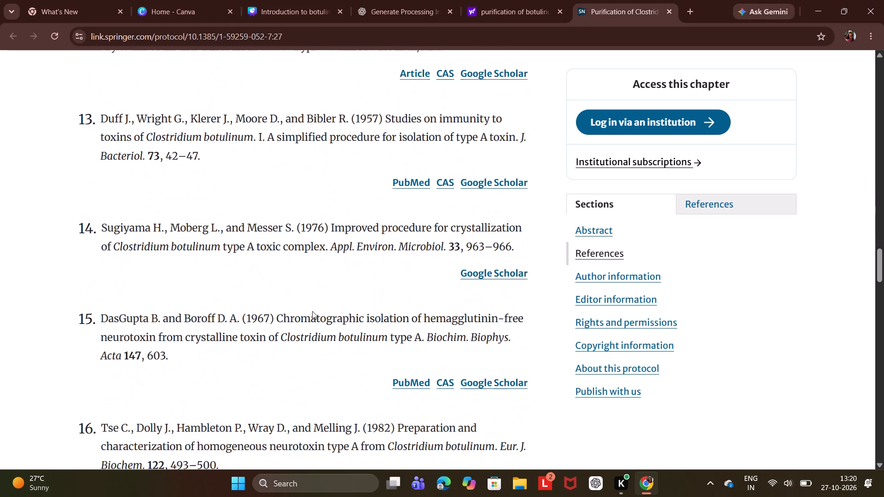
{"action": "scroll", "coordinate": [312, 311], "scroll_direction": "right", "scroll_amount": 1}
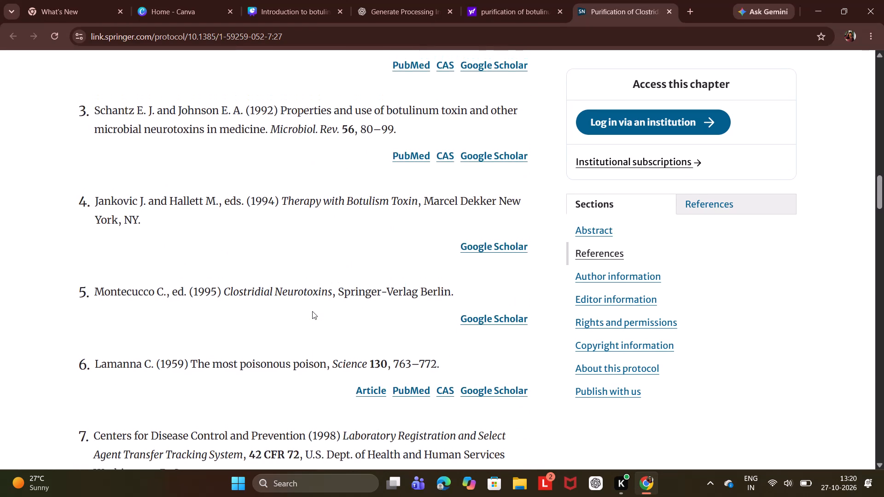
{"action": "scroll", "coordinate": [312, 311], "scroll_direction": "up", "scroll_amount": 9}
{"action": "scroll", "coordinate": [312, 311], "scroll_direction": "down", "scroll_amount": 1}
{"action": "scroll", "coordinate": [312, 311], "scroll_direction": "up", "scroll_amount": 1}
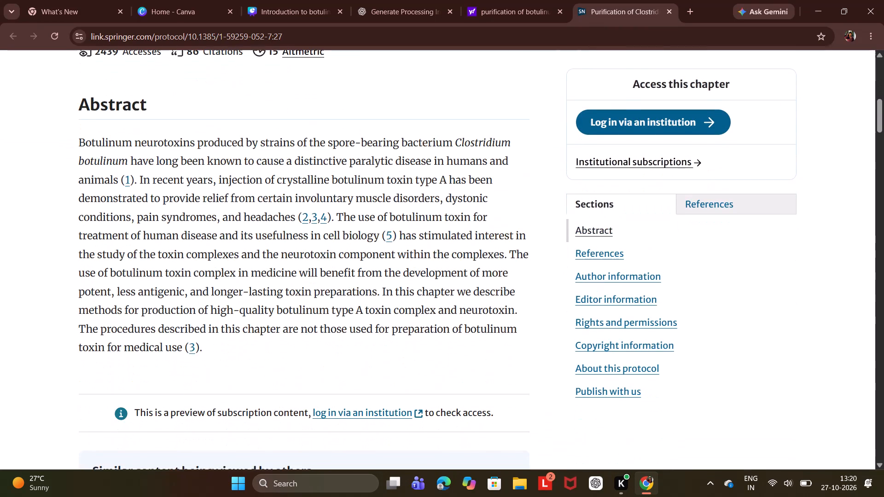
{"action": "scroll", "coordinate": [312, 311], "scroll_direction": "up", "scroll_amount": 2}
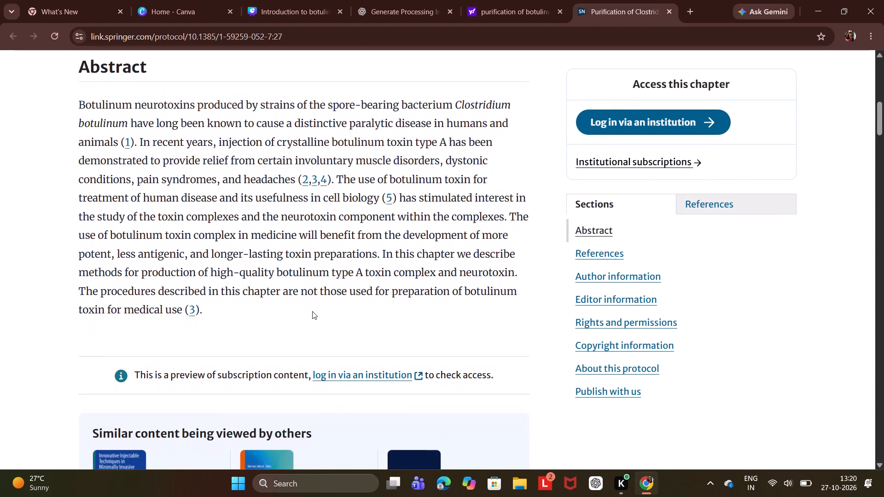
{"action": "scroll", "coordinate": [312, 311], "scroll_direction": "up", "scroll_amount": 1}
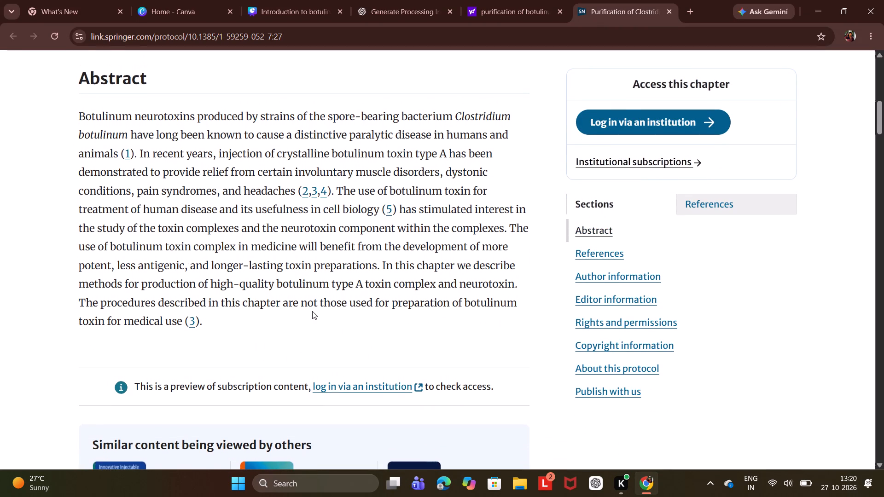
{"action": "scroll", "coordinate": [312, 311], "scroll_direction": "up", "scroll_amount": 1}
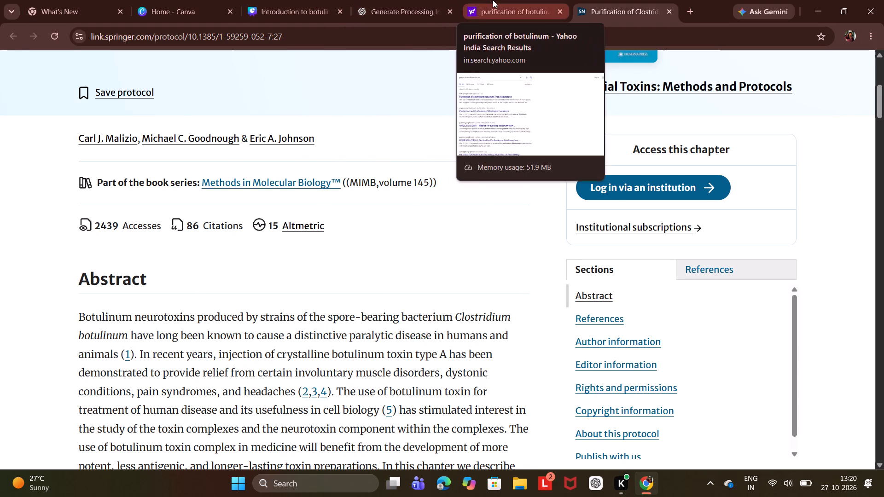
Return to the Yahoo results, reopen the Springer protocol on Clostridium botulinum Type A Neurotoxin and review its abstract.
{"action": "left_click", "coordinate": [493, 0]}
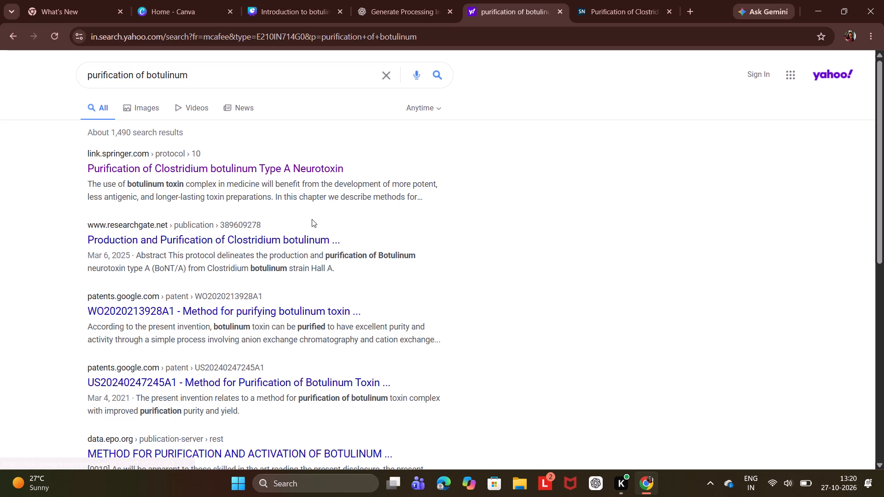
{"action": "left_click", "coordinate": [275, 168]}
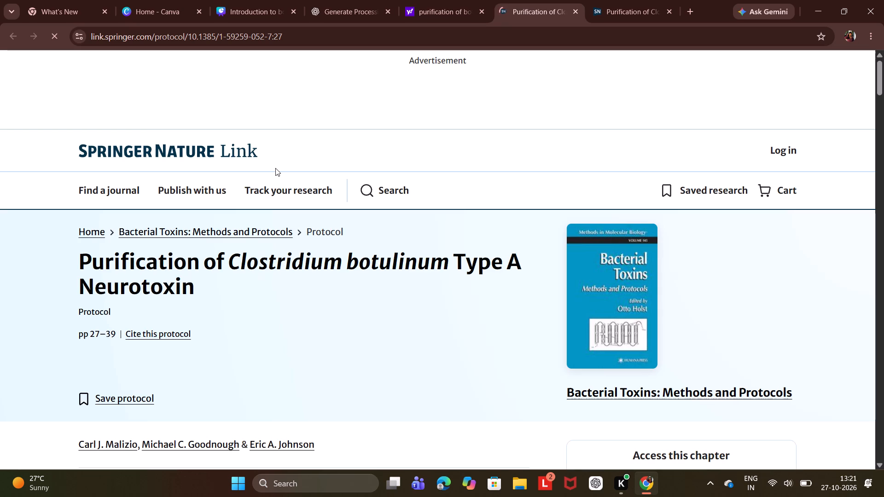
{"action": "scroll", "coordinate": [275, 168], "scroll_direction": "down", "scroll_amount": 4}
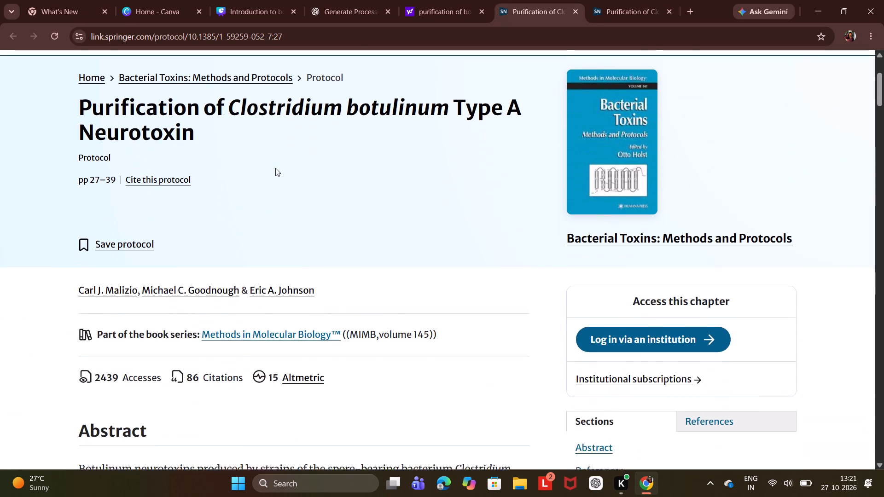
{"action": "scroll", "coordinate": [275, 168], "scroll_direction": "down", "scroll_amount": 3}
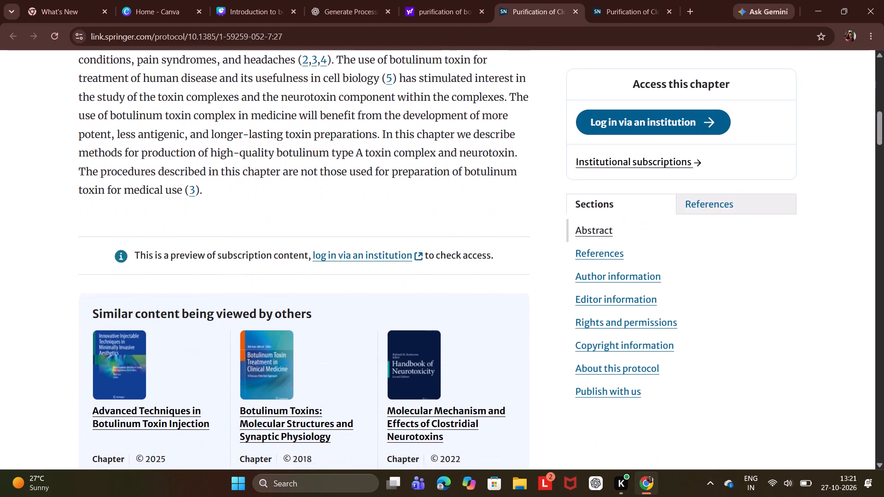
{"action": "scroll", "coordinate": [297, 172], "scroll_direction": "up", "scroll_amount": 1}
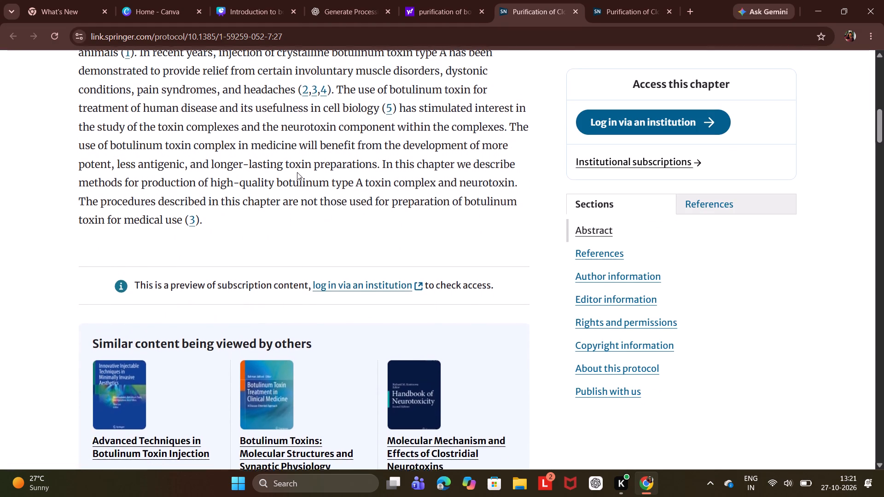
{"action": "scroll", "coordinate": [297, 172], "scroll_direction": "up", "scroll_amount": 2}
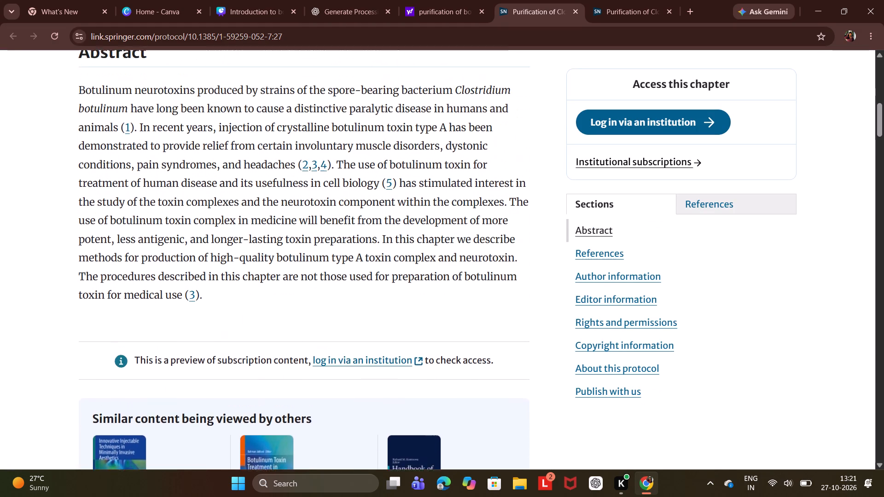
{"action": "scroll", "coordinate": [297, 172], "scroll_direction": "up", "scroll_amount": 1}
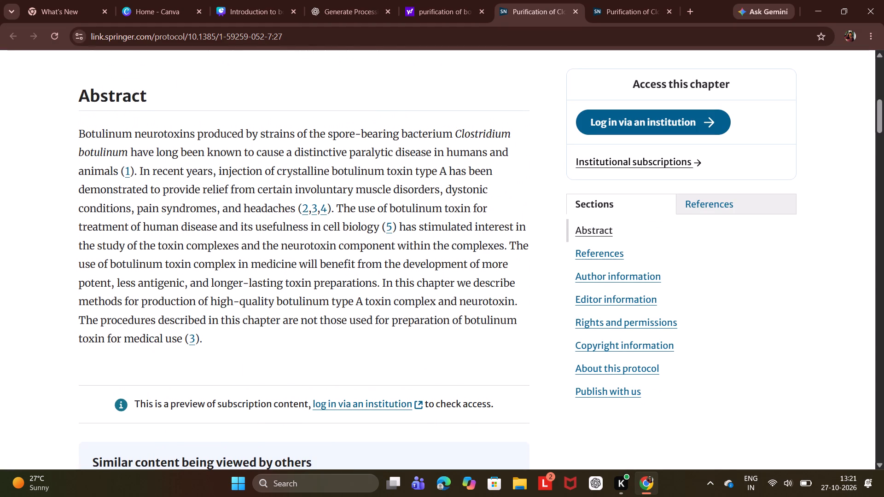
Copy the protocol's abstract text, from "Botulinum neurotoxins produced" through "for medical use", and switch back to the Canva presentation.
{"action": "left_click_drag", "start_coordinate": [80, 133], "coordinate": [208, 341]}
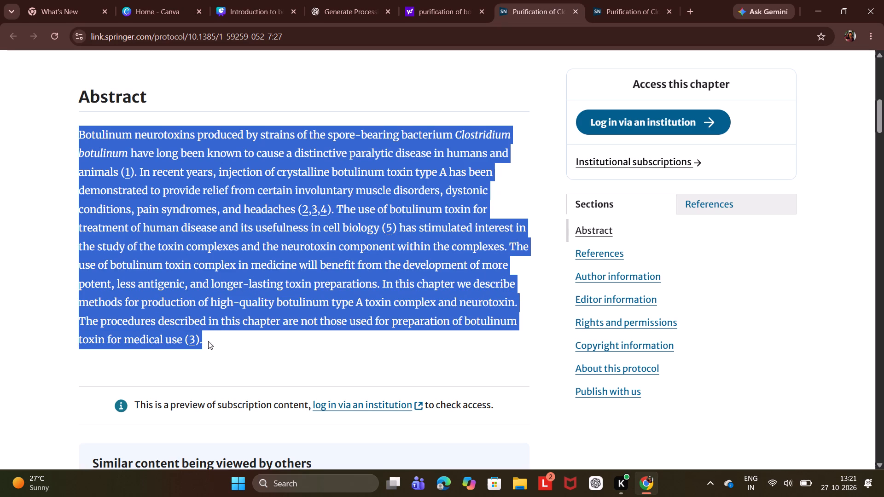
{"action": "left_click_drag", "start_coordinate": [208, 341], "coordinate": [191, 336]}
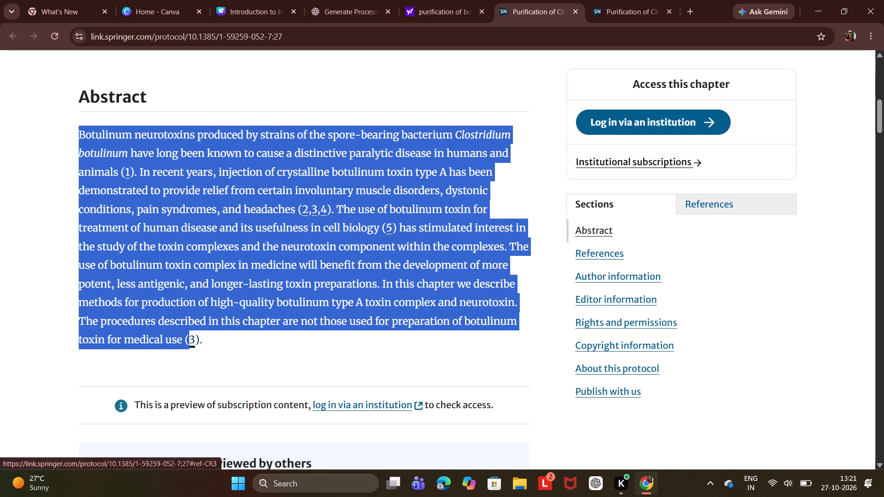
{"action": "left_click_drag", "start_coordinate": [191, 336], "coordinate": [183, 332]}
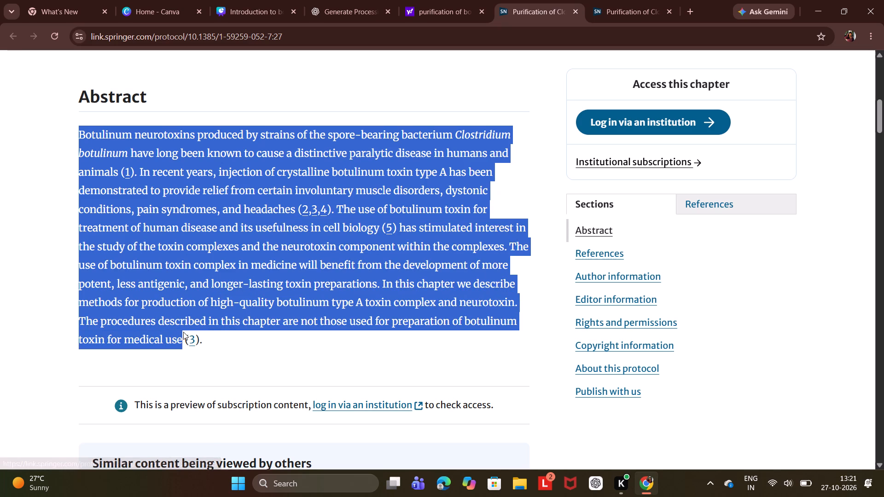
{"action": "key", "text": "ctrl+c"}
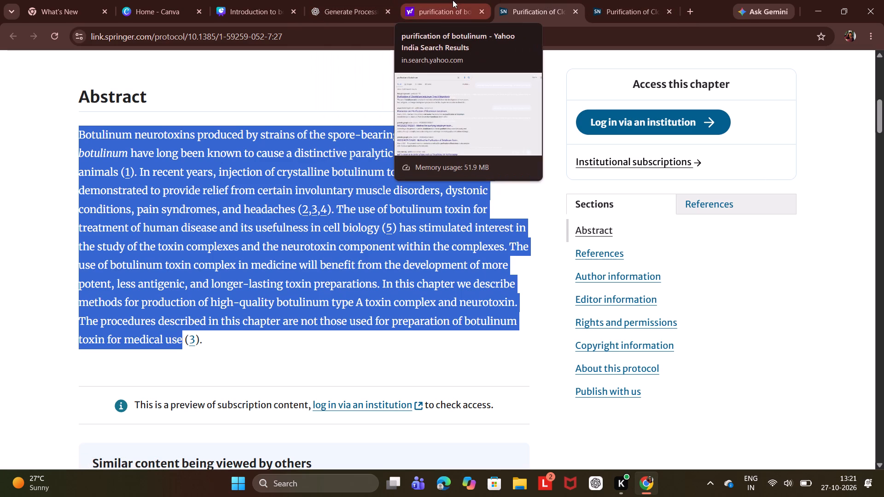
{"action": "left_click", "coordinate": [233, 0]}
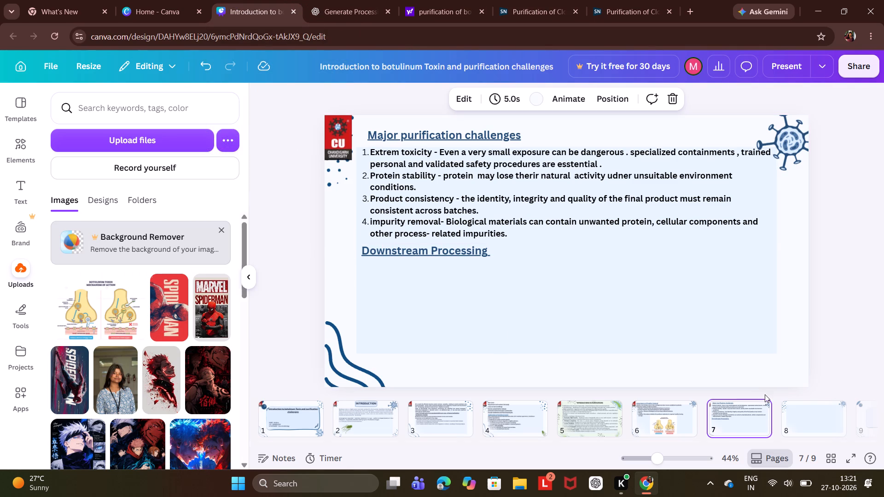
Add a subheading text box on page 8, replace its placeholder with the copied Springer abstract, and move it up near the slide's top.
{"action": "left_click", "coordinate": [816, 416]}
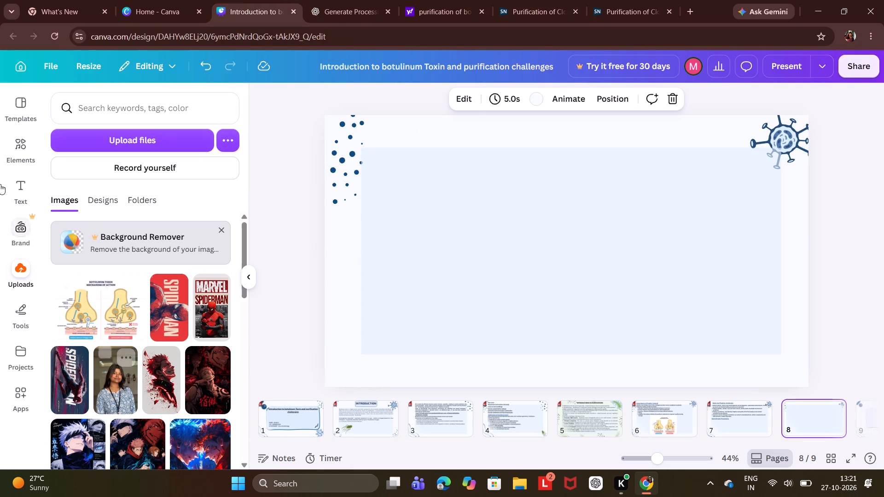
{"action": "left_click", "coordinate": [14, 195]}
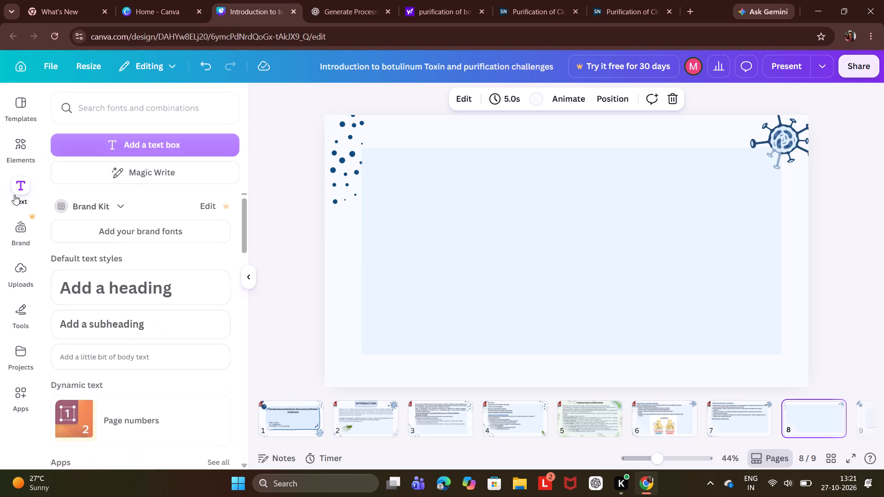
{"action": "left_click", "coordinate": [142, 323]}
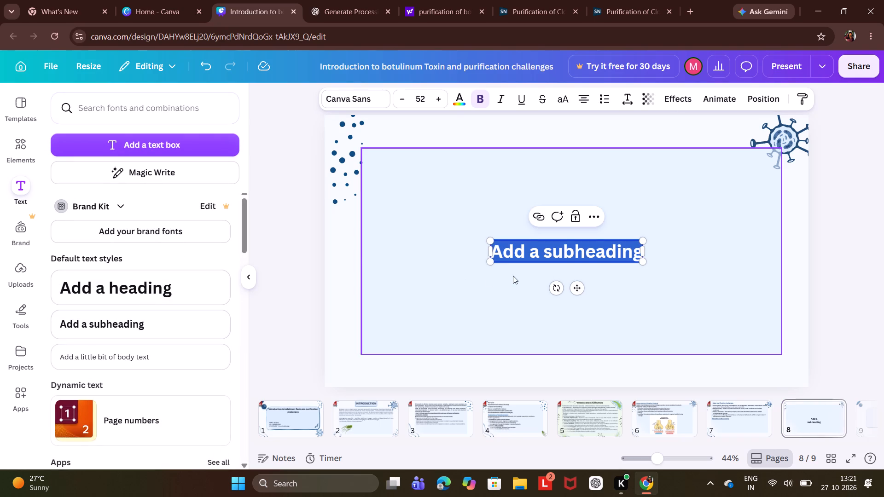
{"action": "key", "text": "ctrl+v"}
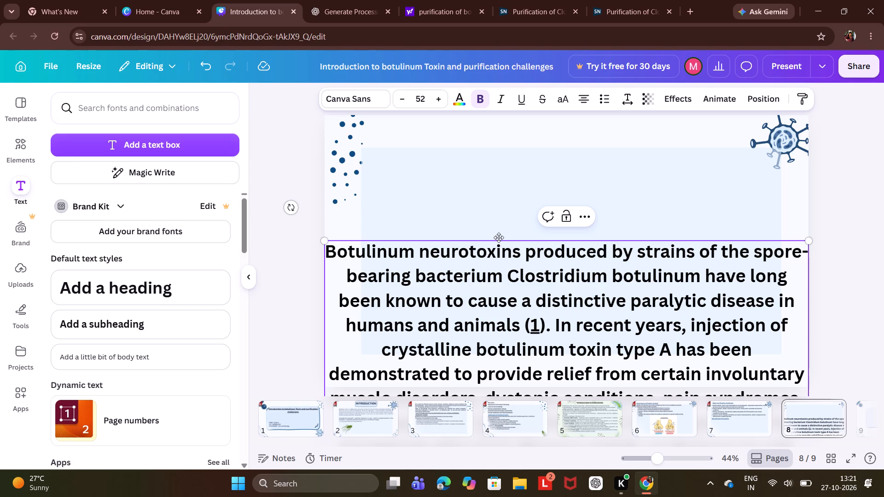
{"action": "left_click_drag", "start_coordinate": [499, 237], "coordinate": [482, 129]}
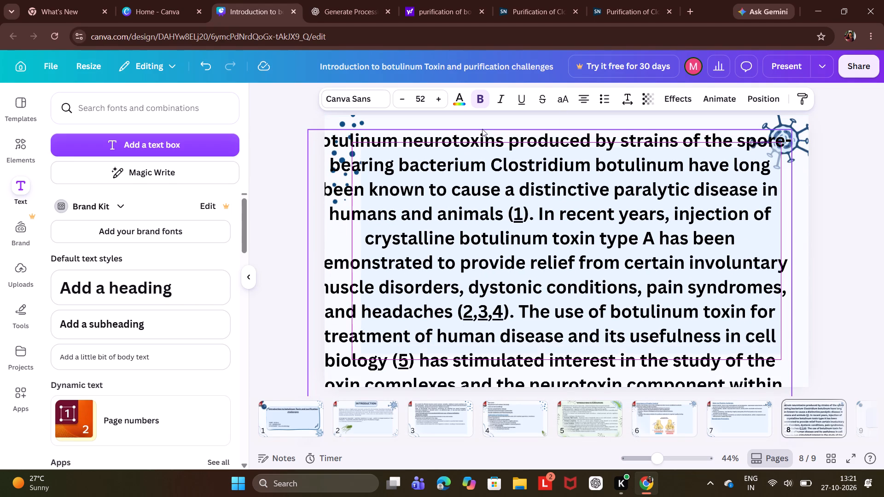
{"action": "left_click_drag", "start_coordinate": [482, 129], "coordinate": [482, 130]}
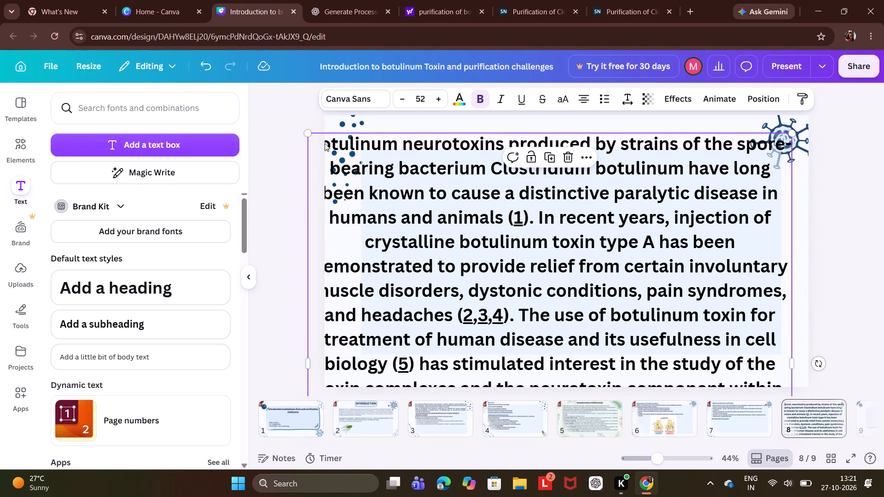
Format the pasted abstract on page 8 with font size 25 and justified alignment.
{"action": "left_click", "coordinate": [325, 143]}
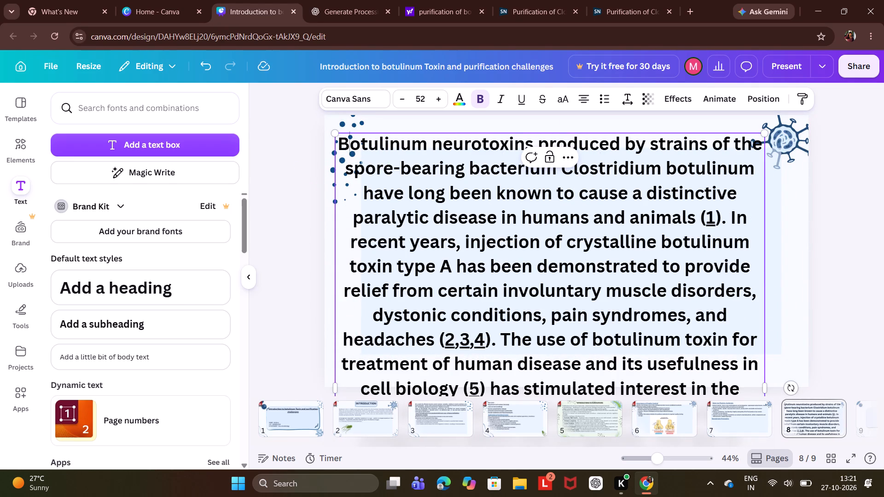
{"action": "left_click_drag", "start_coordinate": [340, 143], "coordinate": [606, 378]}
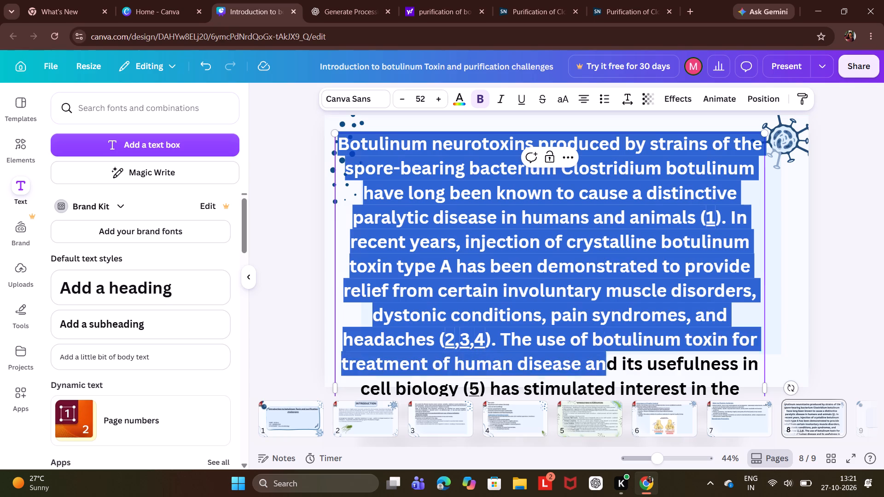
{"action": "left_click_drag", "start_coordinate": [606, 378], "coordinate": [643, 457]}
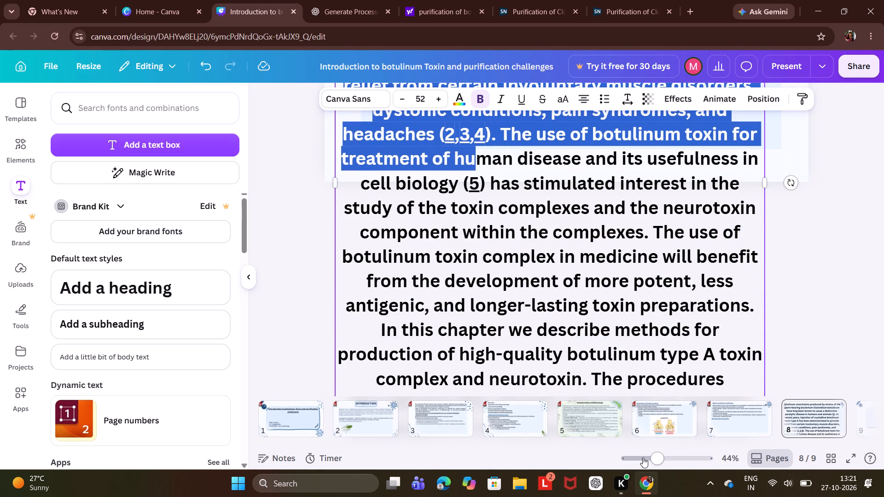
{"action": "left_click_drag", "start_coordinate": [643, 457], "coordinate": [763, 390]}
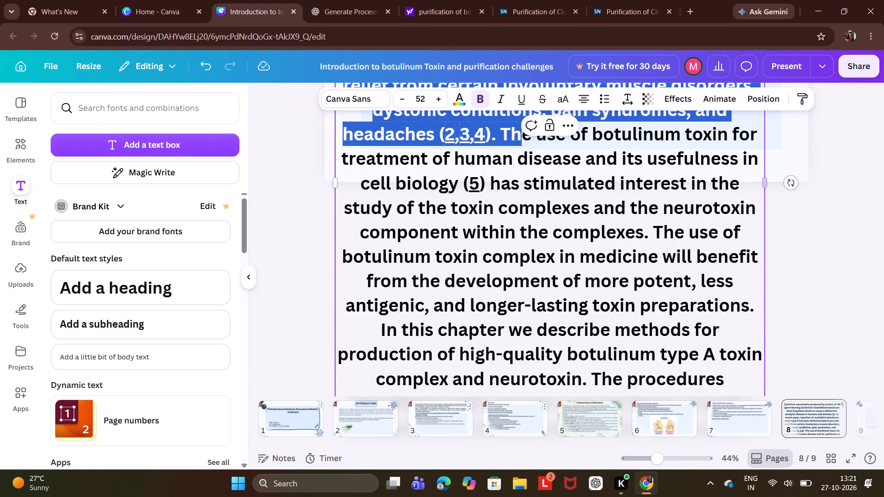
{"action": "left_click_drag", "start_coordinate": [763, 390], "coordinate": [742, 383]}
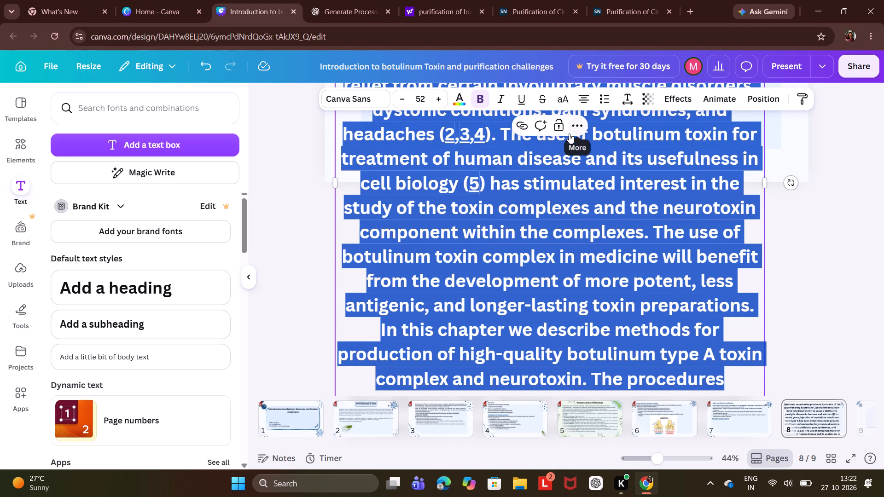
{"action": "left_click", "coordinate": [422, 94]}
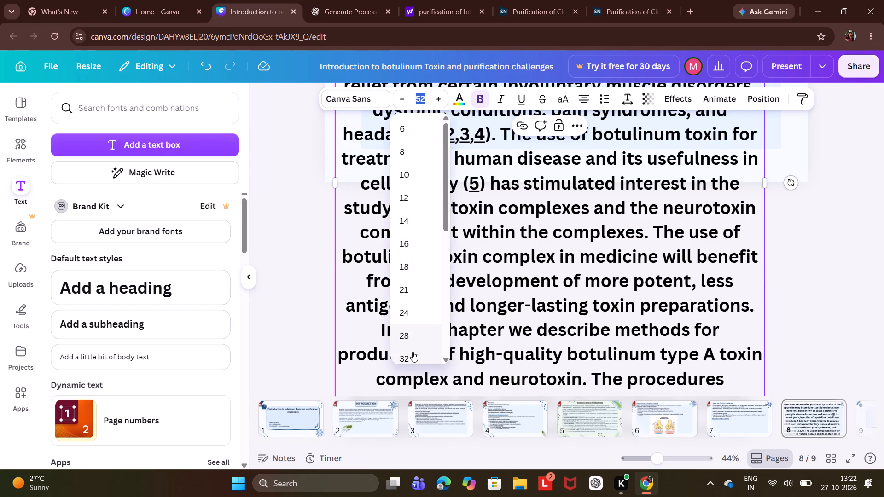
{"action": "left_click", "coordinate": [413, 352]}
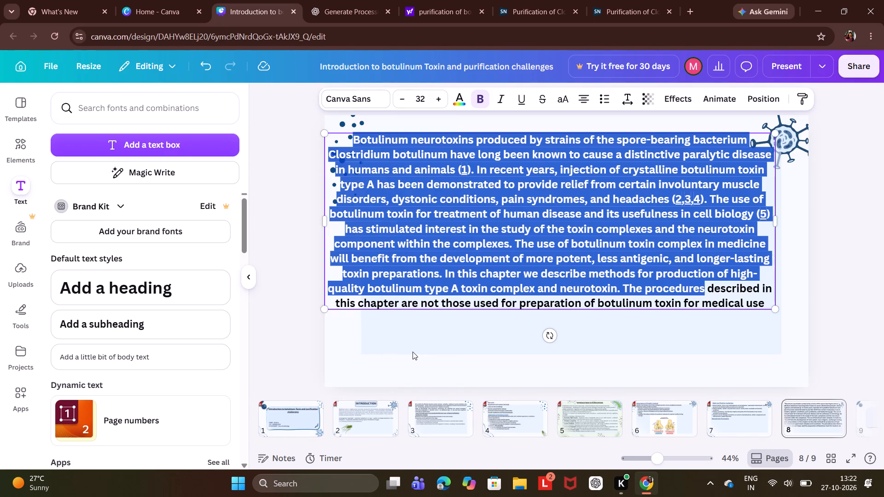
{"action": "left_click", "coordinate": [414, 97]}
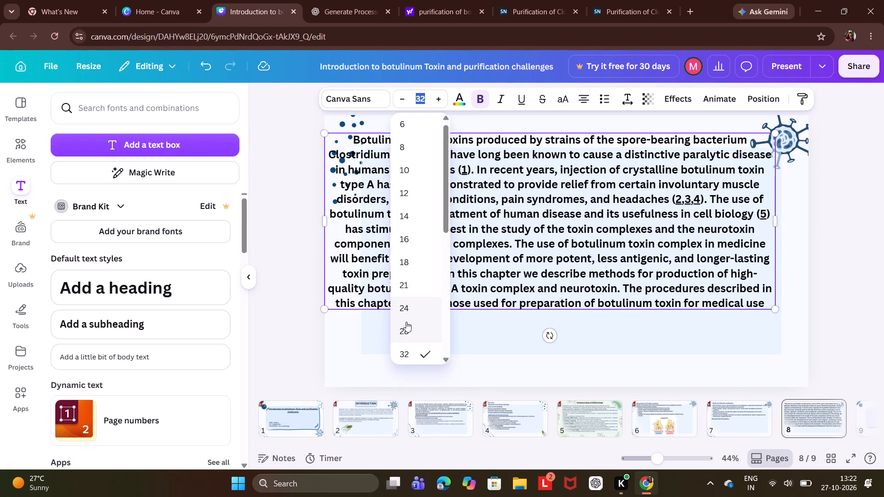
{"action": "left_click", "coordinate": [406, 307]}
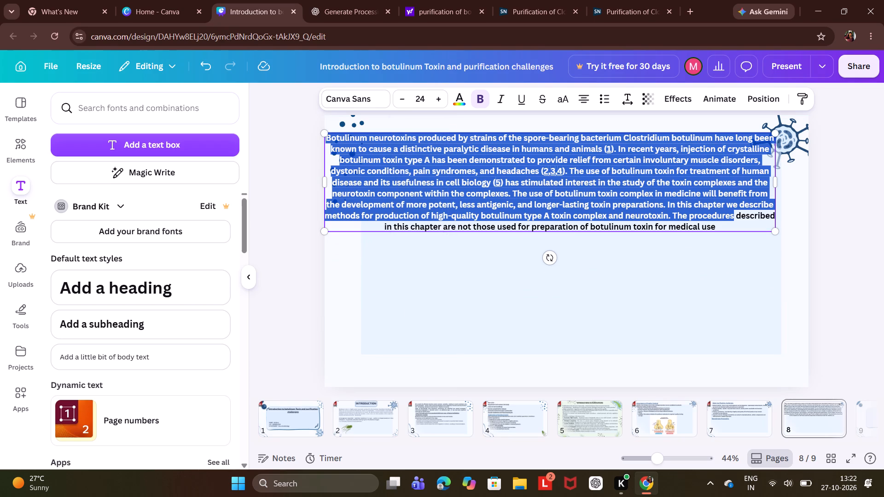
{"action": "left_click", "coordinate": [441, 96]}
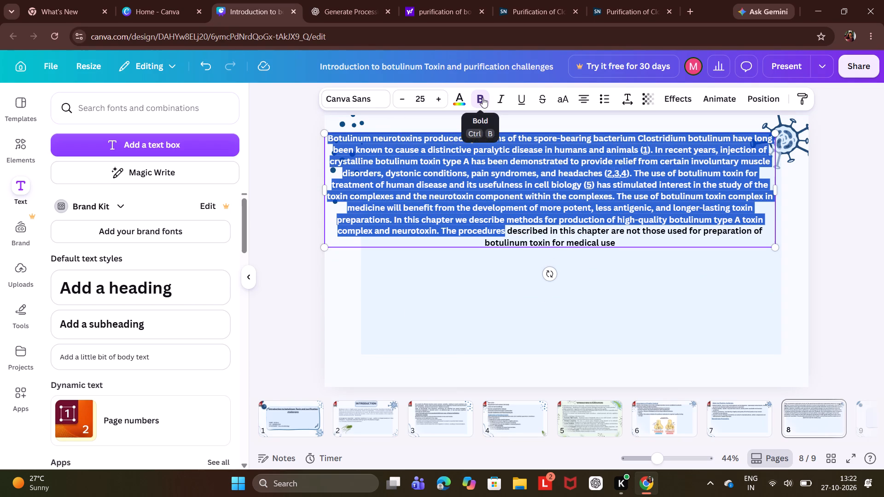
{"action": "left_click", "coordinate": [584, 101]}
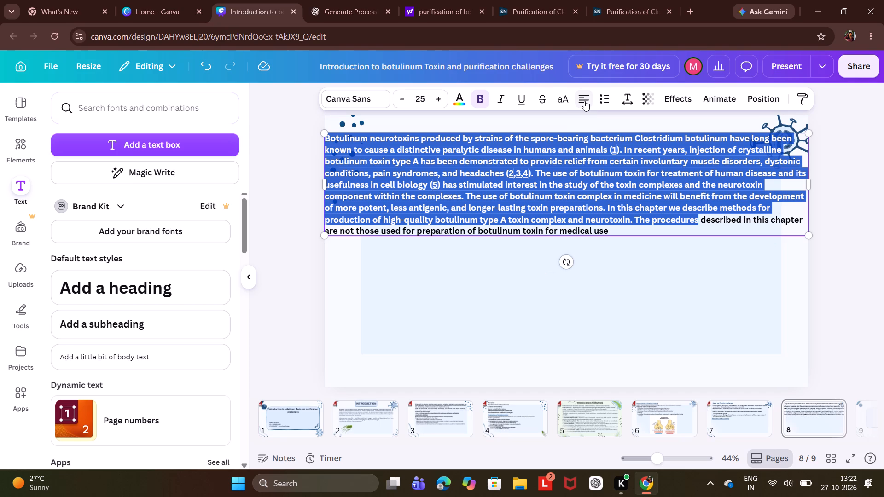
{"action": "left_click", "coordinate": [584, 101]}
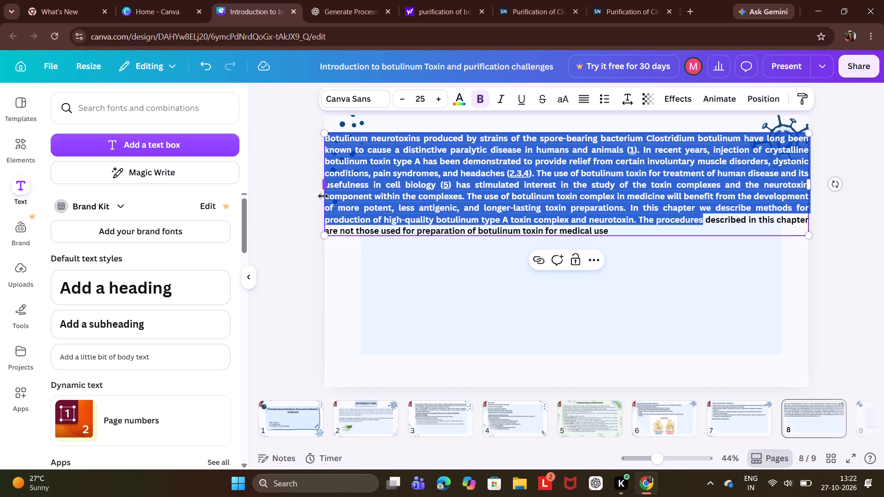
Narrow the abstract text box from both sides so it fits the width of the pale blue panel.
{"action": "left_click_drag", "start_coordinate": [324, 182], "coordinate": [373, 186]}
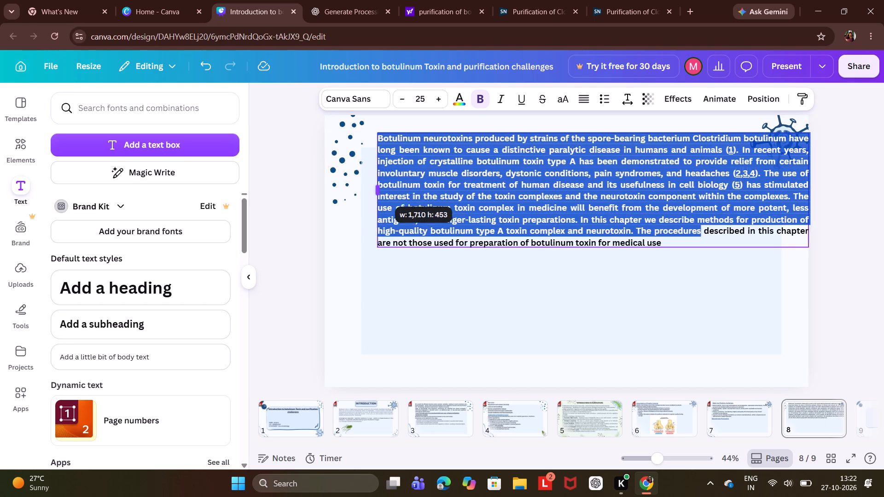
{"action": "left_click_drag", "start_coordinate": [373, 186], "coordinate": [365, 190]}
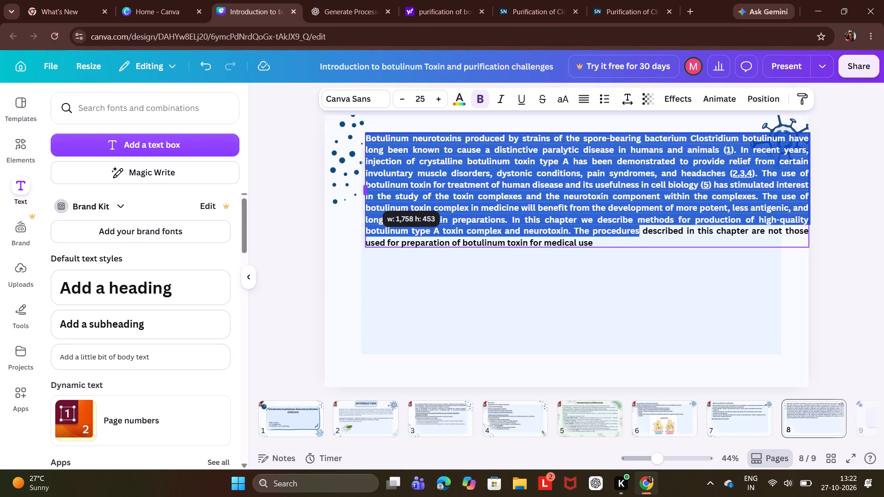
{"action": "left_click_drag", "start_coordinate": [365, 190], "coordinate": [364, 190]}
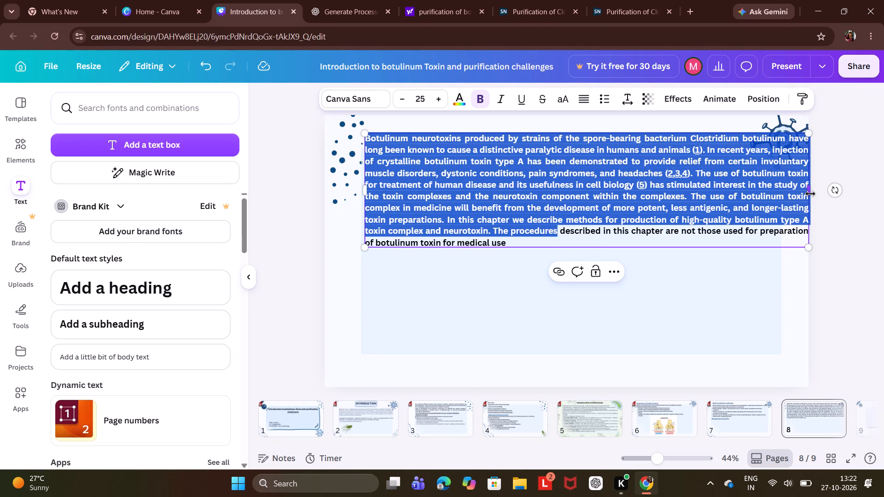
{"action": "left_click_drag", "start_coordinate": [810, 194], "coordinate": [767, 206]}
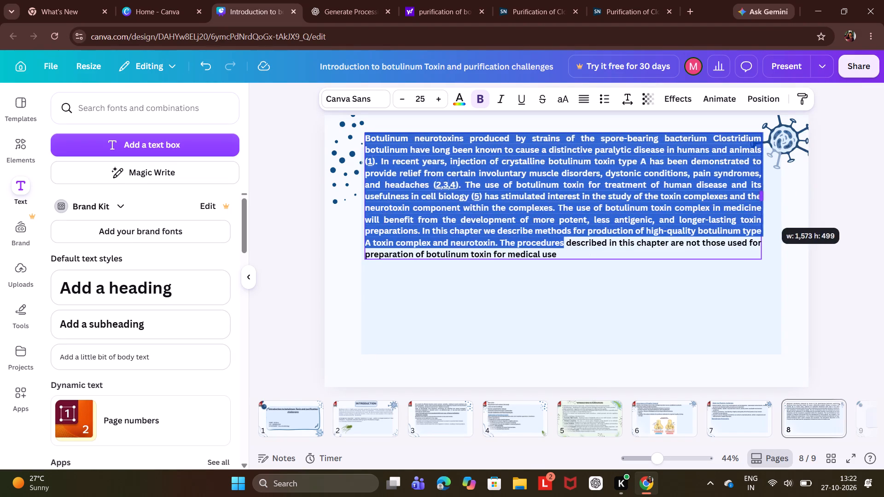
{"action": "left_click_drag", "start_coordinate": [767, 206], "coordinate": [776, 202]}
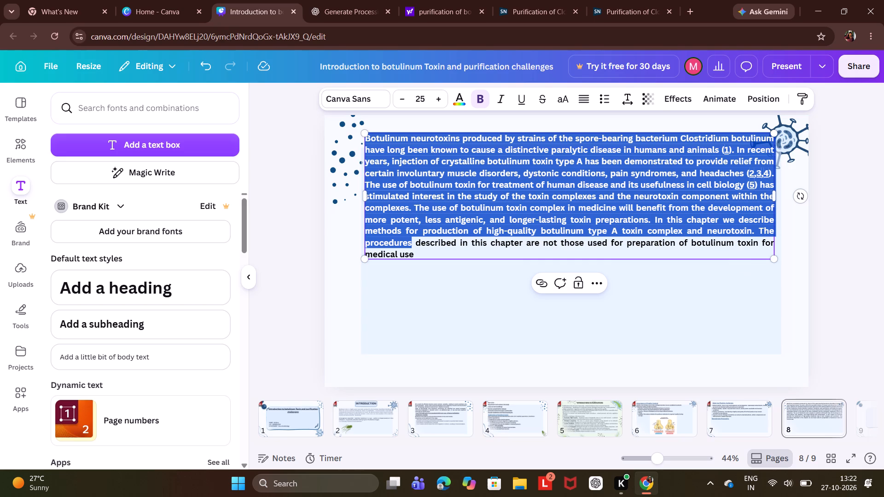
Move the abstract text box down to sit centred just inside the top edge of the pale blue panel.
{"action": "left_click_drag", "start_coordinate": [744, 262], "coordinate": [752, 276]}
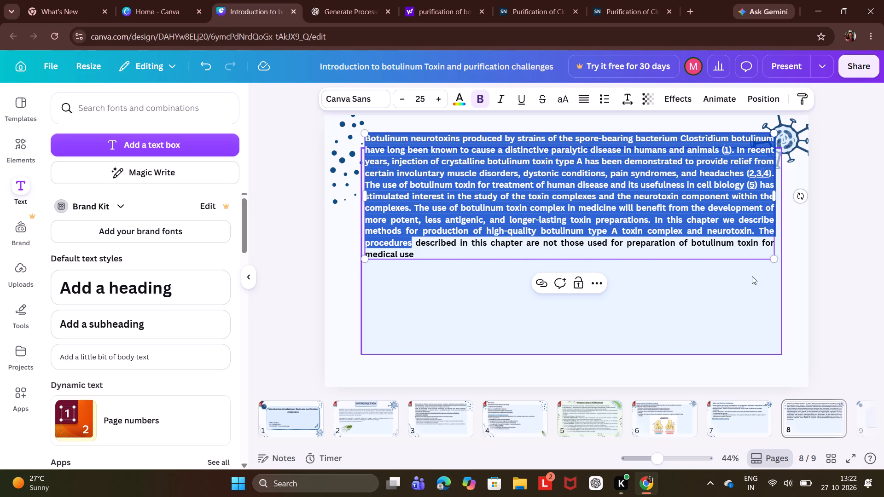
{"action": "left_click_drag", "start_coordinate": [752, 276], "coordinate": [744, 286]}
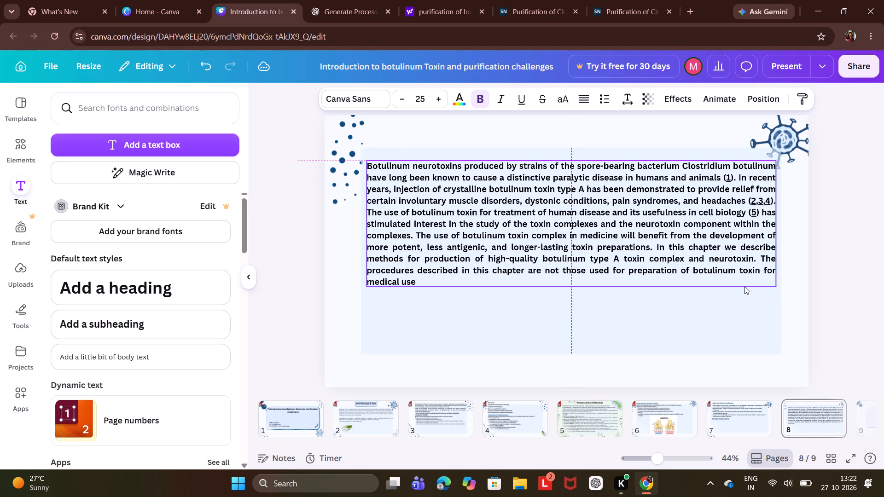
{"action": "left_click_drag", "start_coordinate": [744, 286], "coordinate": [742, 283]}
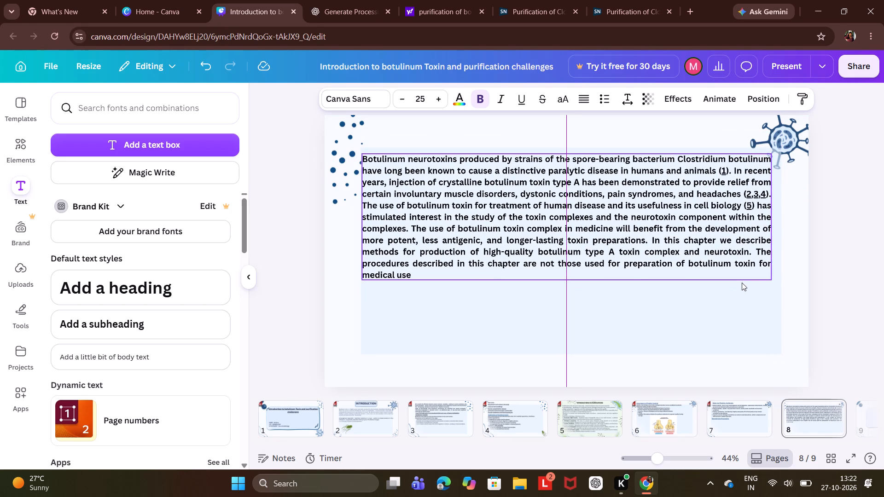
{"action": "left_click_drag", "start_coordinate": [742, 283], "coordinate": [744, 281]}
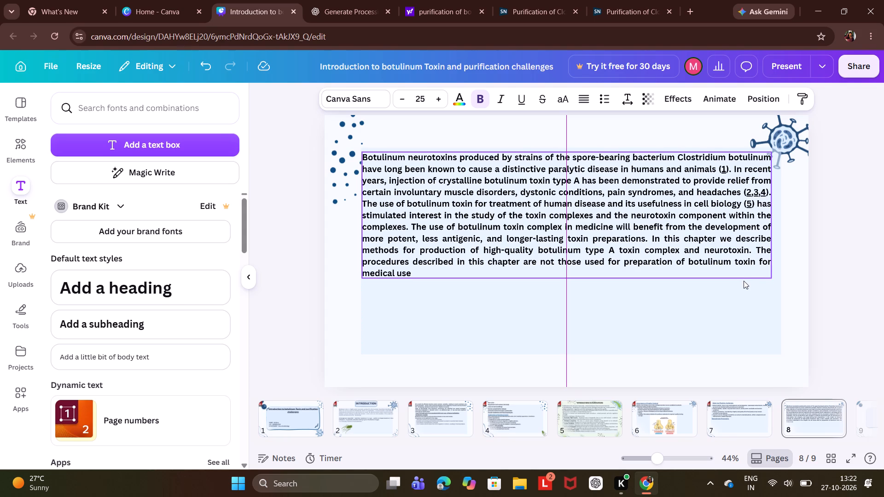
{"action": "left_click_drag", "start_coordinate": [744, 281], "coordinate": [745, 281]}
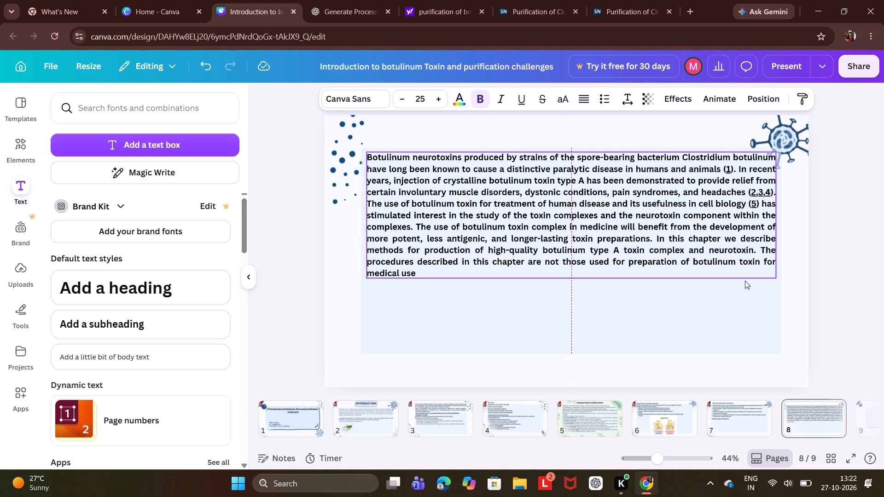
{"action": "left_click_drag", "start_coordinate": [745, 281], "coordinate": [744, 281]}
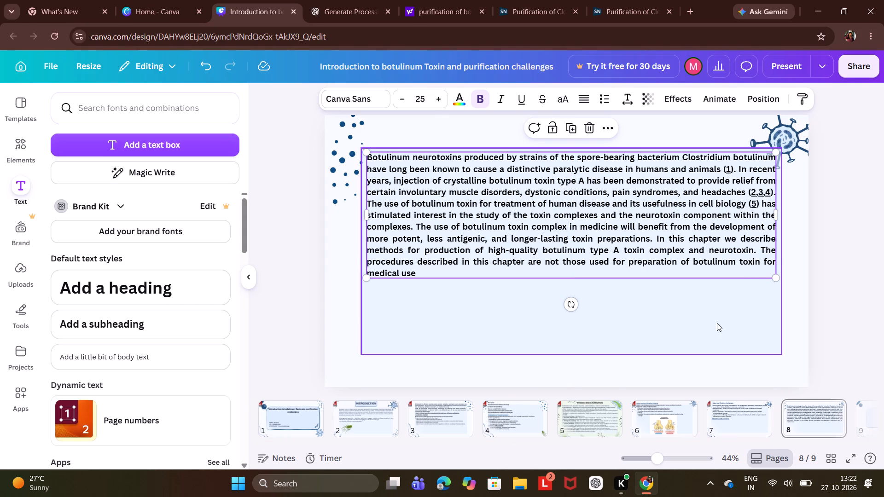
{"action": "left_click", "coordinate": [717, 323]}
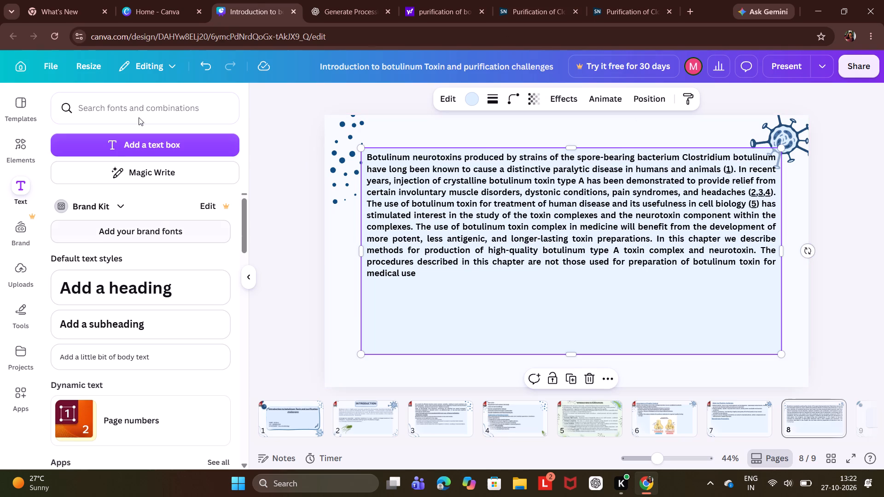
Switch to the Yahoo image results for "purification of botulinum" and examine the lotustotalcare.com process illustration up close.
{"action": "left_click", "coordinate": [445, 4]}
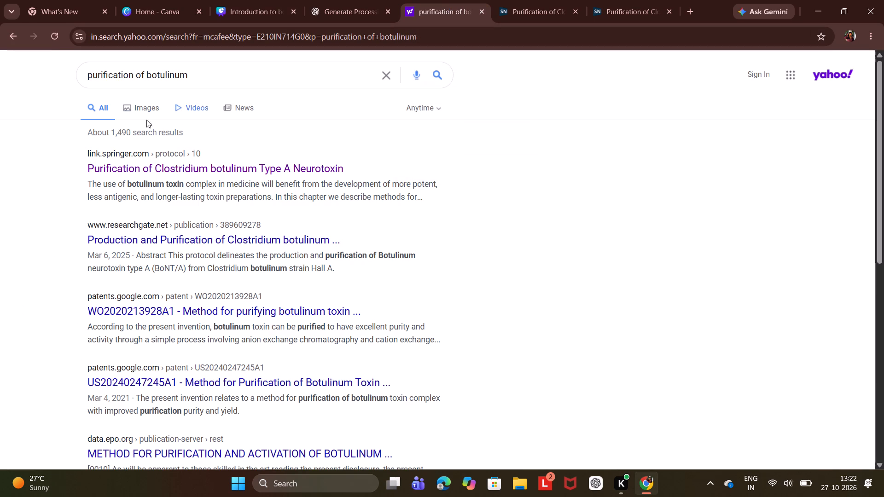
{"action": "left_click", "coordinate": [139, 112]}
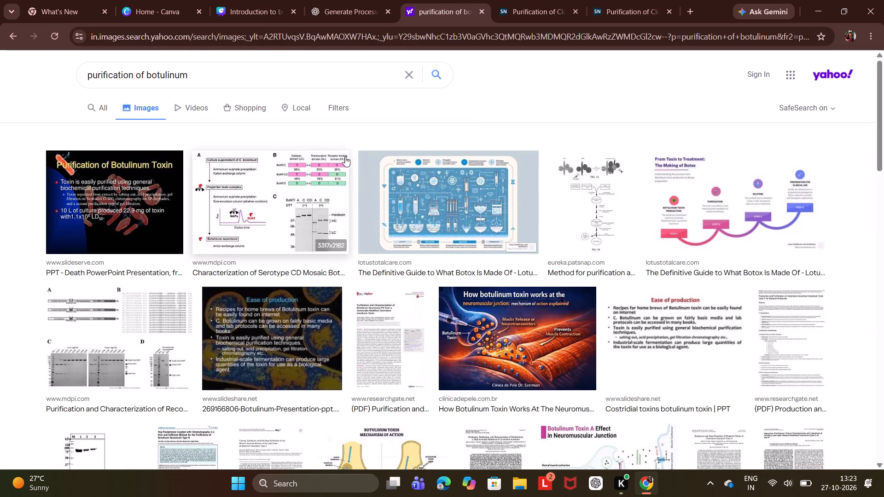
{"action": "left_click", "coordinate": [500, 179]}
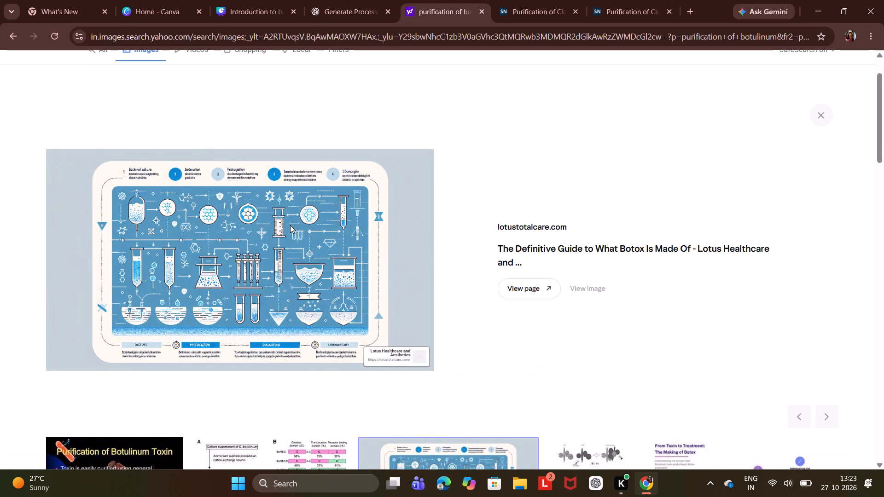
{"action": "scroll", "coordinate": [290, 225], "scroll_direction": "down", "scroll_amount": 1}
{"action": "scroll", "coordinate": [290, 225], "scroll_direction": "right", "scroll_amount": 1}
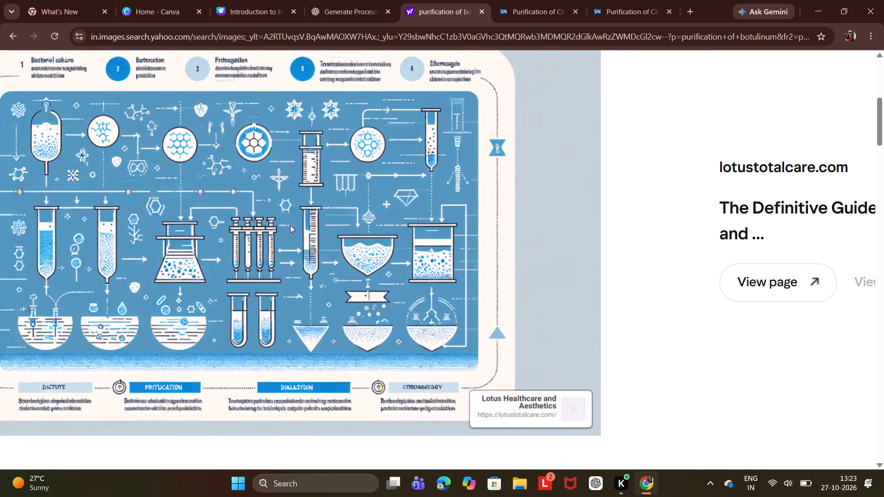
{"action": "scroll", "coordinate": [290, 225], "scroll_direction": "right", "scroll_amount": 2}
{"action": "scroll", "coordinate": [290, 225], "scroll_direction": "down", "scroll_amount": 1}
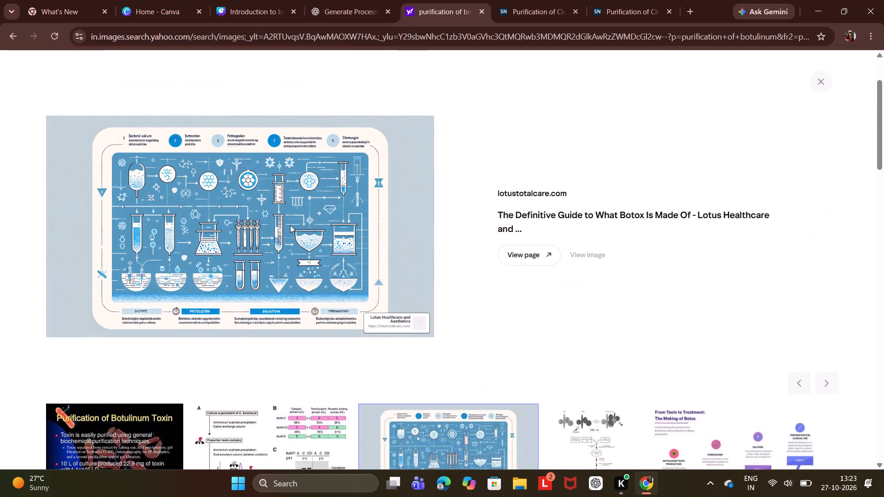
Look through the Yahoo image results for "purification of botulinum" for another illustration suited to page 8.
{"action": "scroll", "coordinate": [290, 225], "scroll_direction": "down", "scroll_amount": 2}
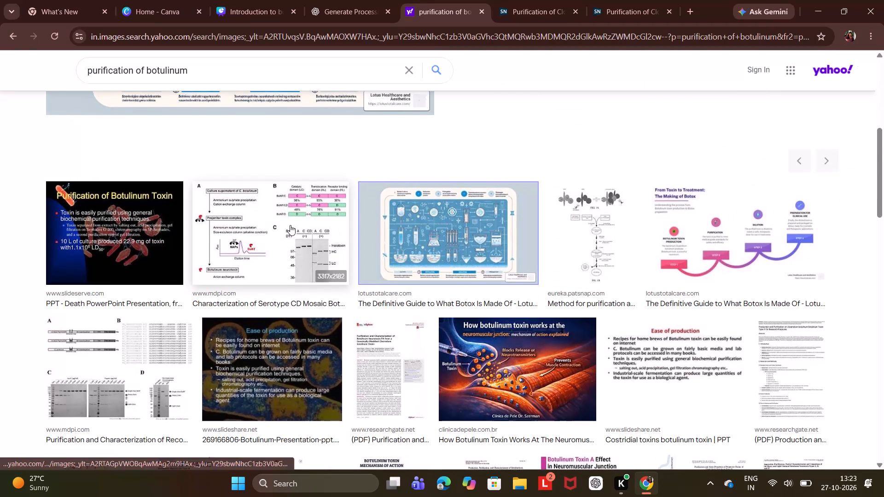
{"action": "scroll", "coordinate": [290, 225], "scroll_direction": "down", "scroll_amount": 6}
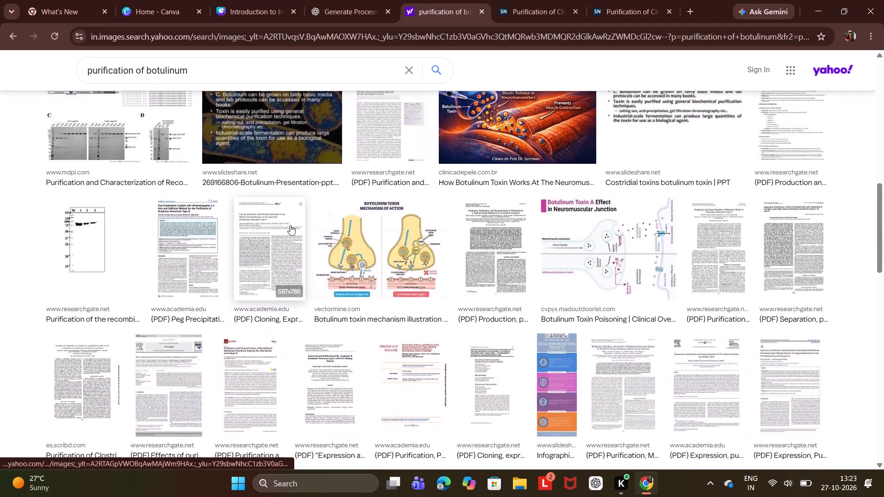
{"action": "scroll", "coordinate": [290, 225], "scroll_direction": "down", "scroll_amount": 2}
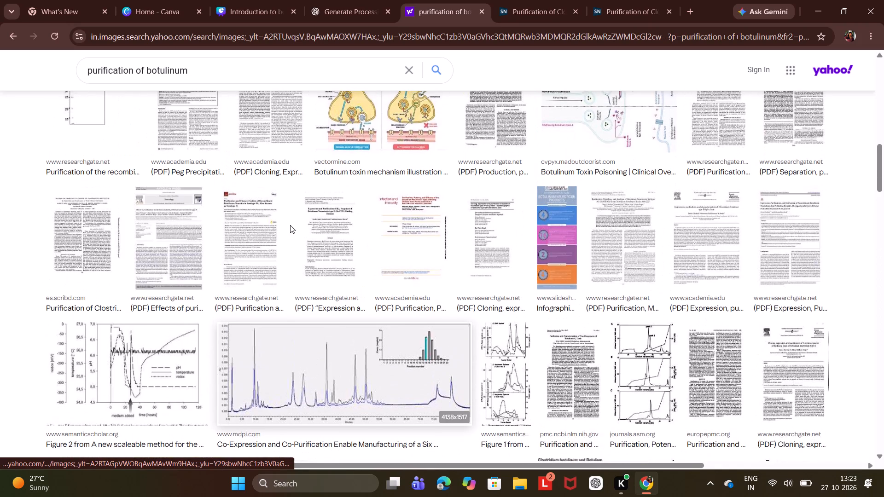
{"action": "scroll", "coordinate": [290, 225], "scroll_direction": "up", "scroll_amount": 5}
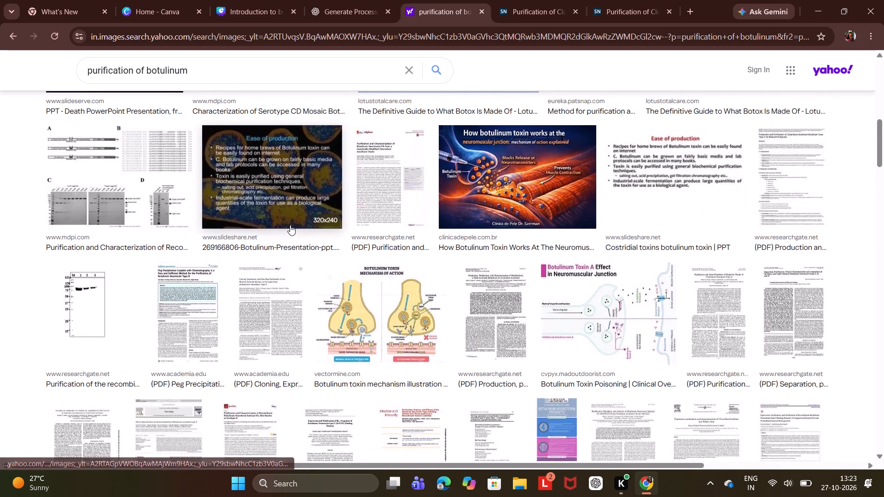
{"action": "scroll", "coordinate": [290, 225], "scroll_direction": "up", "scroll_amount": 4}
{"action": "scroll", "coordinate": [361, 235], "scroll_direction": "up", "scroll_amount": 2}
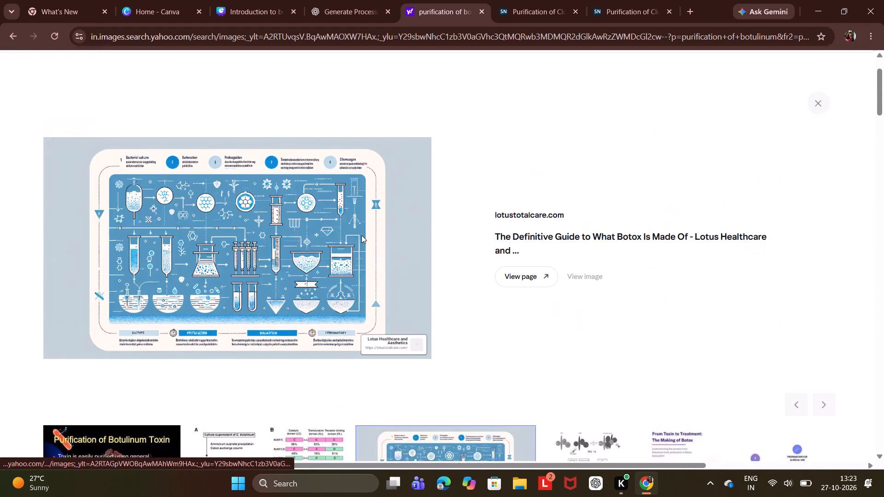
{"action": "scroll", "coordinate": [361, 235], "scroll_direction": "up", "scroll_amount": 1}
{"action": "scroll", "coordinate": [361, 235], "scroll_direction": "down", "scroll_amount": 2}
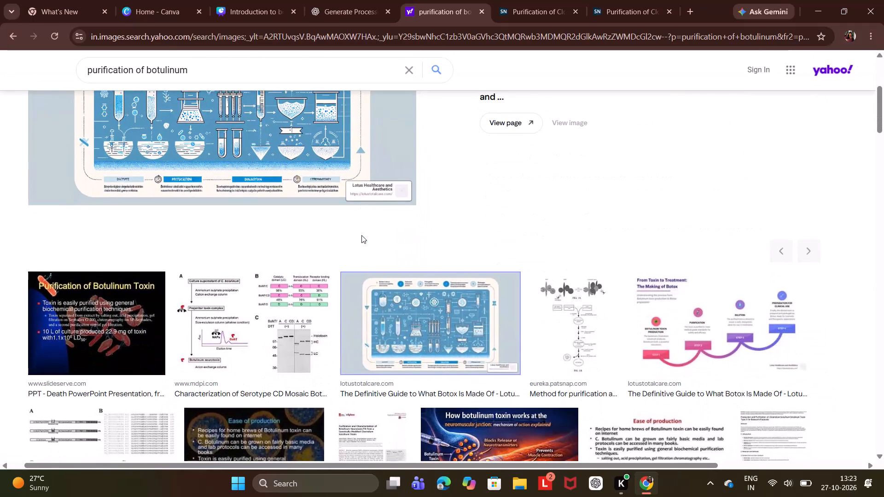
{"action": "scroll", "coordinate": [361, 235], "scroll_direction": "down", "scroll_amount": 4}
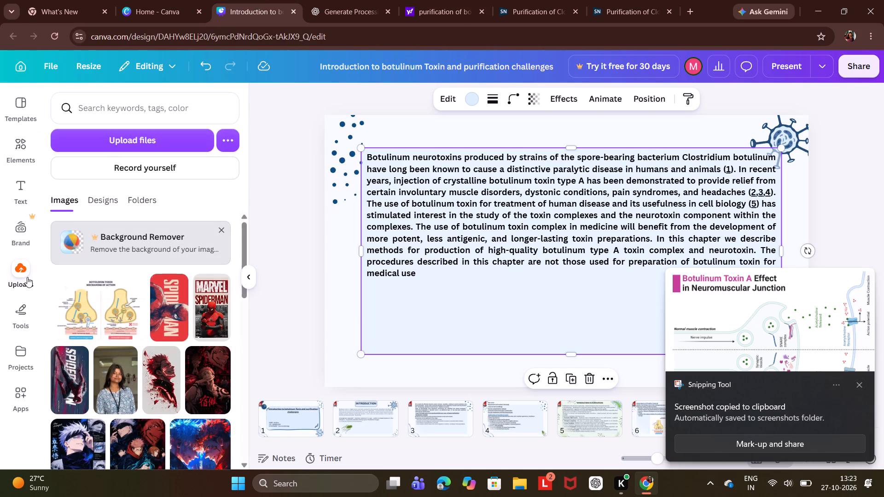
{"action": "left_click", "coordinate": [137, 135]}
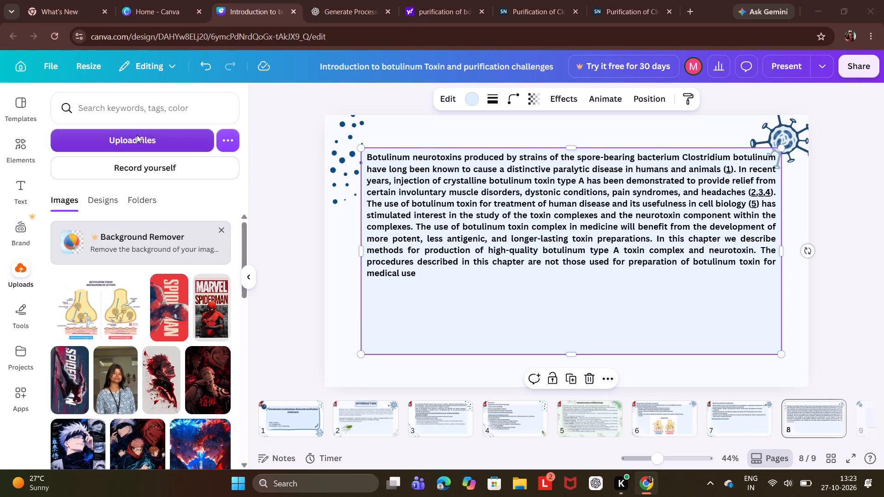
{"action": "scroll", "coordinate": [205, 139], "scroll_direction": "down", "scroll_amount": 2}
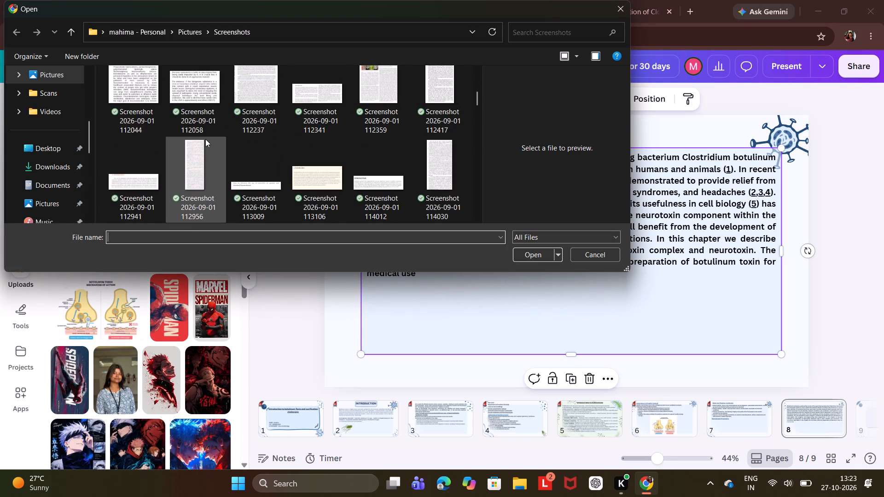
{"action": "scroll", "coordinate": [205, 139], "scroll_direction": "down", "scroll_amount": 6}
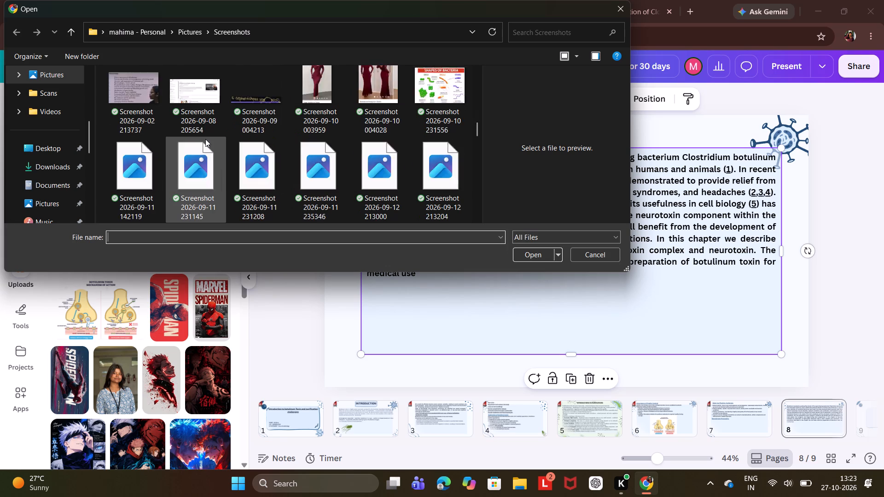
{"action": "scroll", "coordinate": [205, 139], "scroll_direction": "down", "scroll_amount": 1}
{"action": "scroll", "coordinate": [260, 146], "scroll_direction": "down", "scroll_amount": 2}
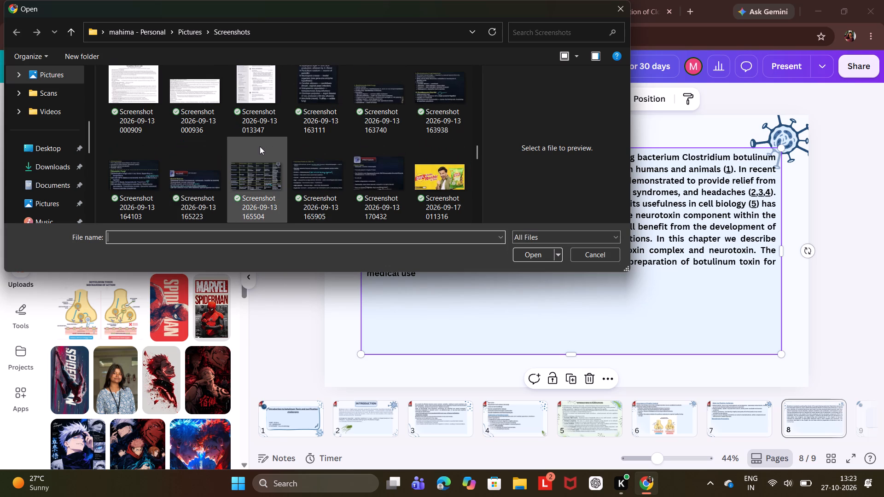
{"action": "scroll", "coordinate": [260, 146], "scroll_direction": "down", "scroll_amount": 3}
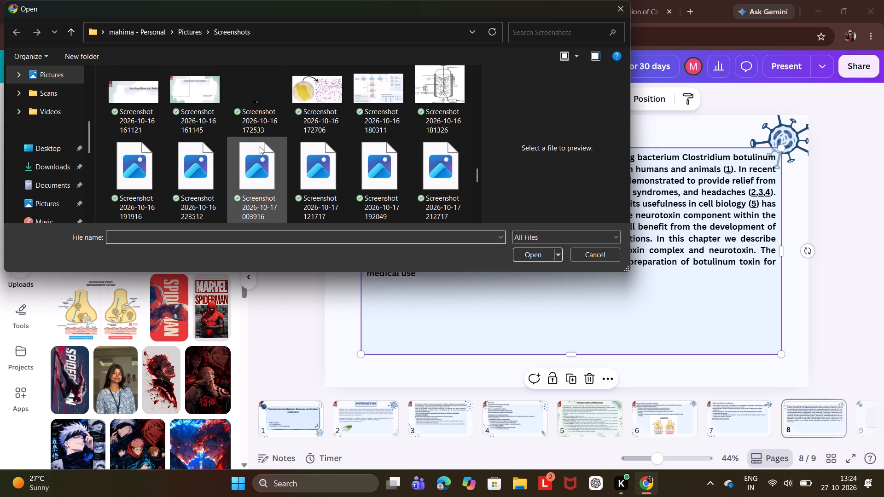
{"action": "scroll", "coordinate": [260, 146], "scroll_direction": "down", "scroll_amount": 5}
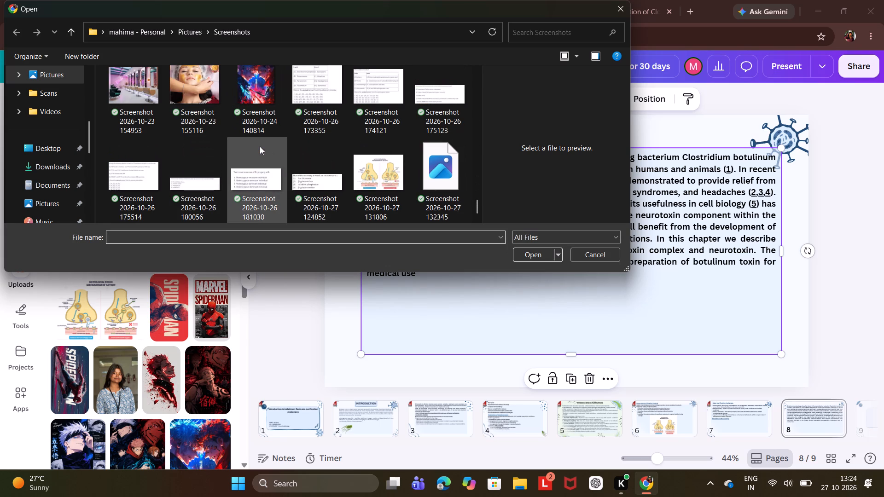
{"action": "scroll", "coordinate": [260, 146], "scroll_direction": "down", "scroll_amount": 2}
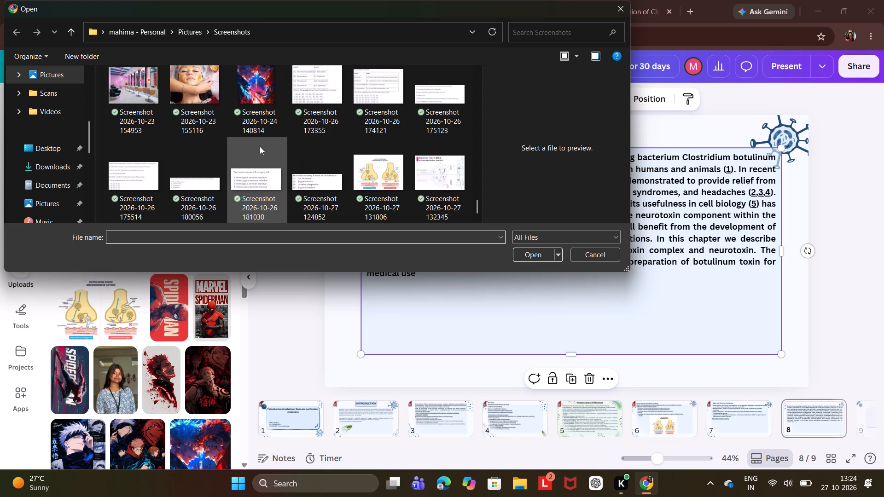
{"action": "left_click", "coordinate": [441, 160]}
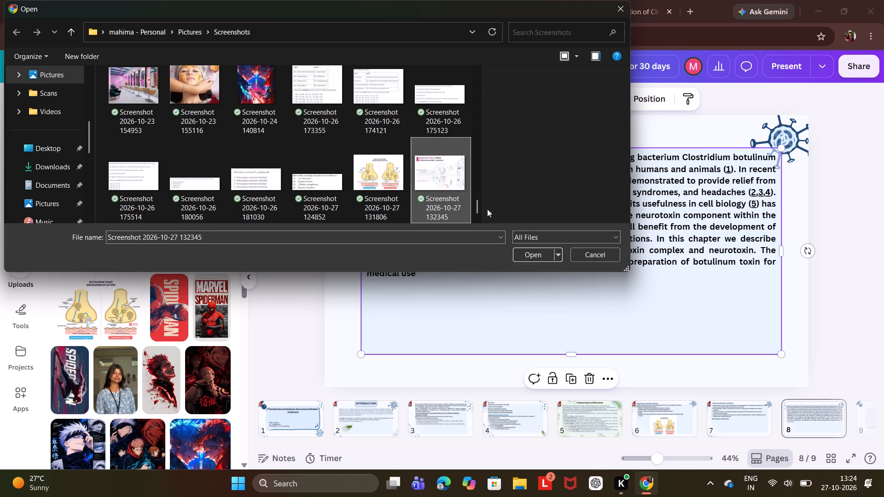
{"action": "left_click", "coordinate": [539, 256]}
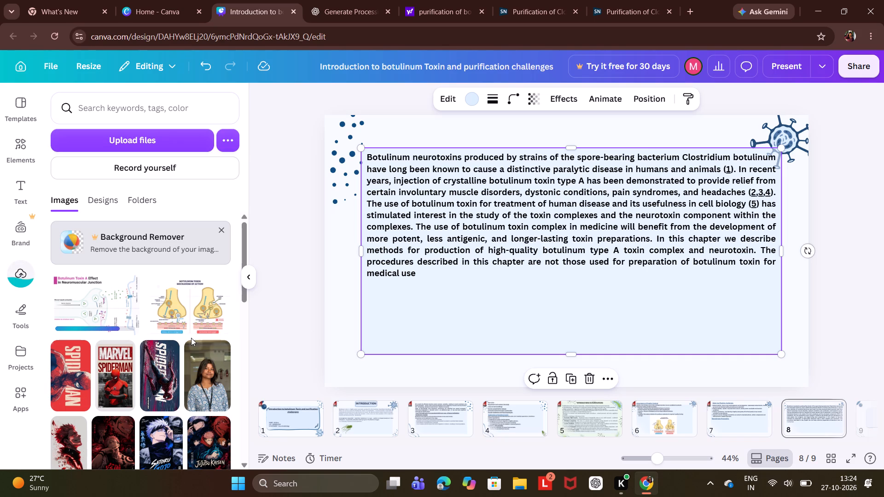
Add the uploaded neuromuscular junction diagram to page 8, shrink it, and place it below the abstract near the page's lower-right corner.
{"action": "left_click", "coordinate": [109, 301]}
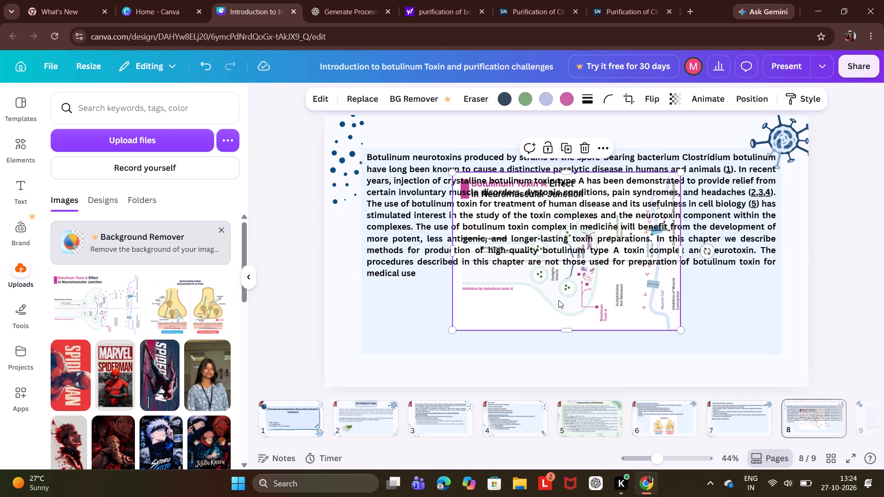
{"action": "left_click_drag", "start_coordinate": [555, 308], "coordinate": [558, 357]}
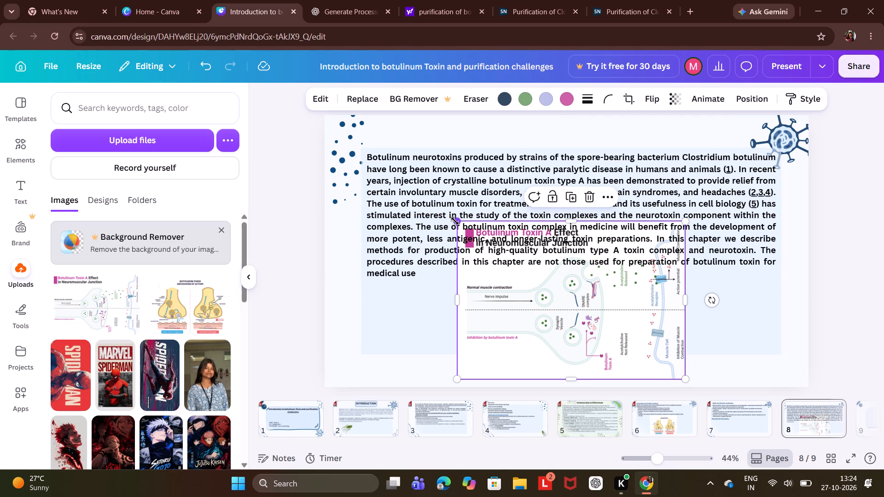
{"action": "left_click_drag", "start_coordinate": [455, 221], "coordinate": [486, 321]}
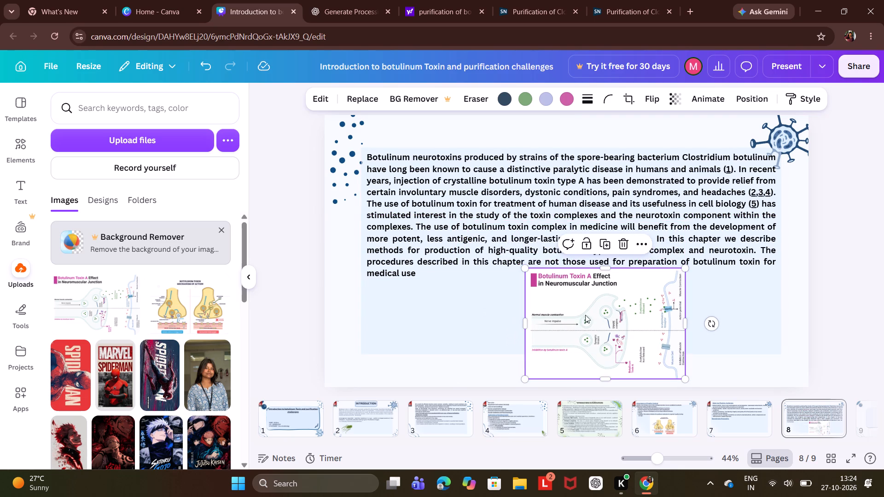
{"action": "left_click_drag", "start_coordinate": [586, 325], "coordinate": [663, 323]}
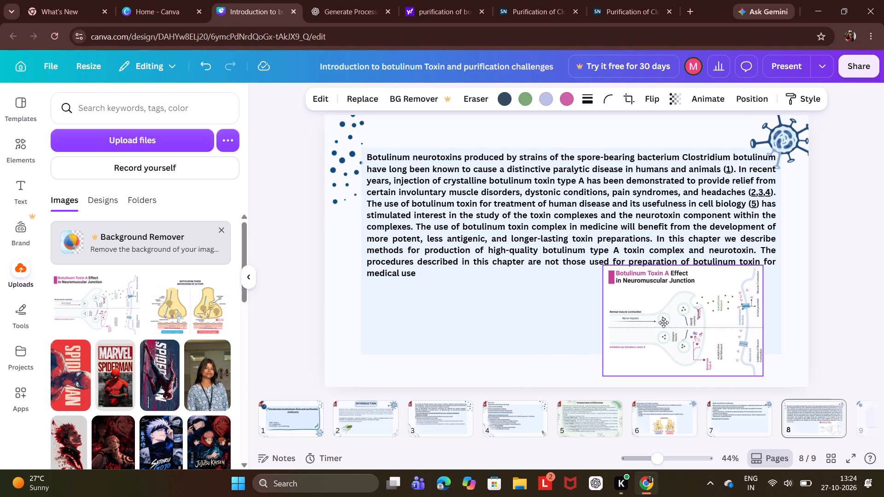
{"action": "left_click_drag", "start_coordinate": [663, 323], "coordinate": [668, 325]}
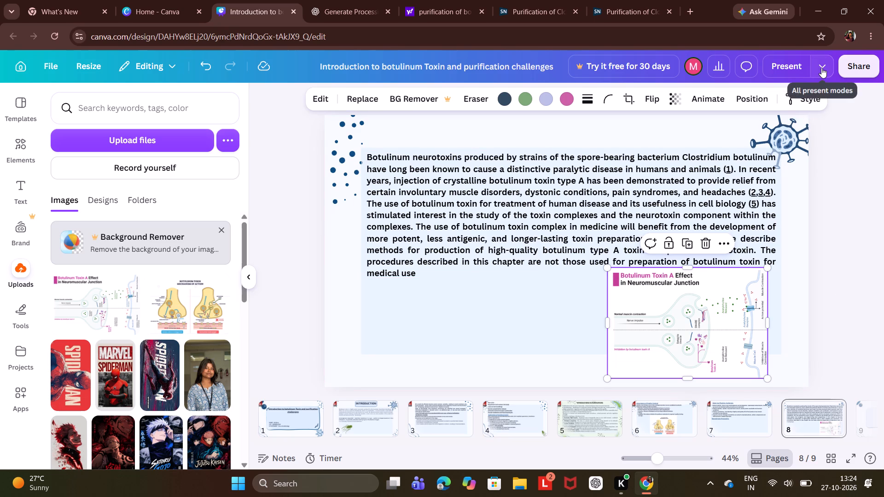
Copy the design's share link and allow view access for anyone with the link.
{"action": "left_click", "coordinate": [847, 66]}
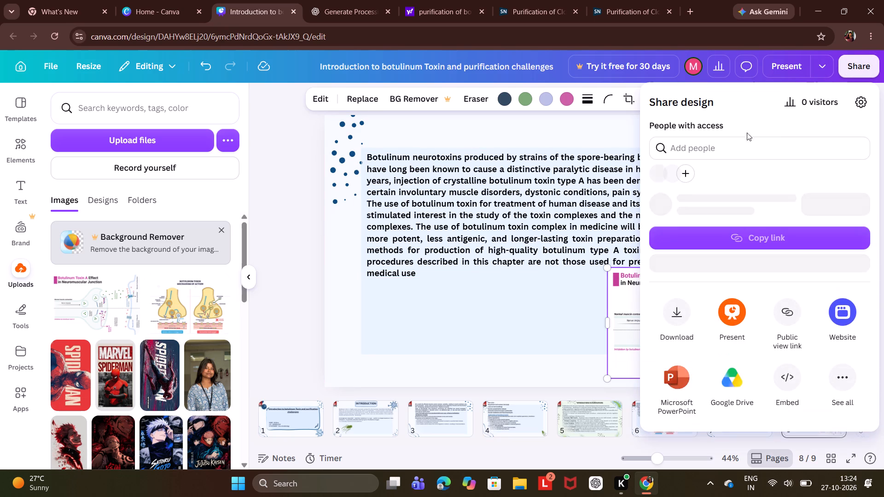
{"action": "left_click", "coordinate": [709, 249]}
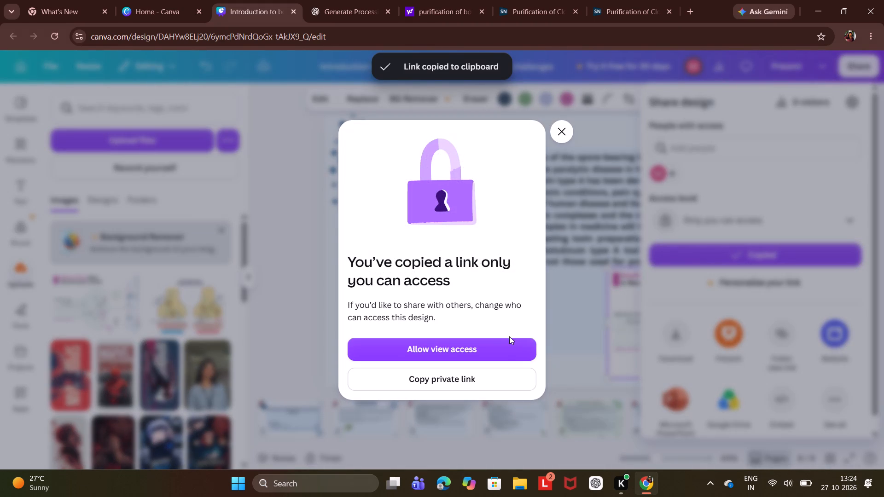
{"action": "left_click", "coordinate": [466, 348]}
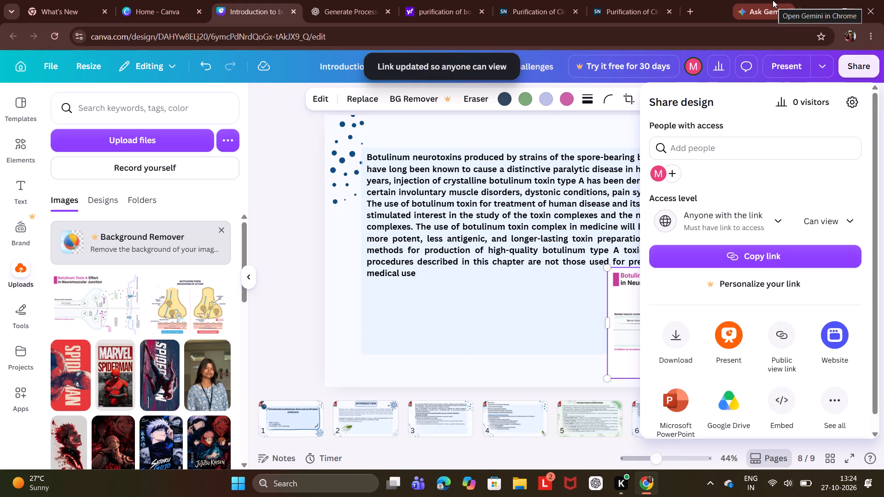
Switch to the Springer Nature protocol "Purification of Clostridium botulinum Type A Neurotoxin", review its title section, and close the browser window.
{"action": "left_click", "coordinate": [676, 11]}
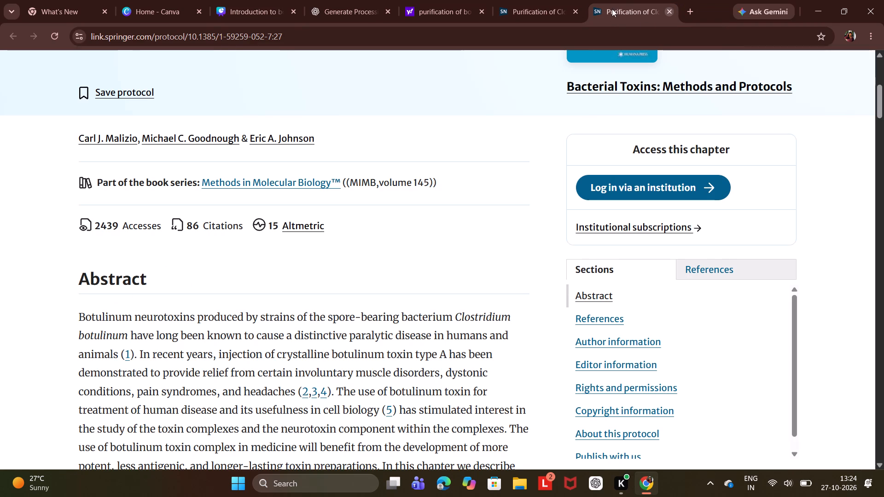
{"action": "scroll", "coordinate": [552, 179], "scroll_direction": "up", "scroll_amount": 4}
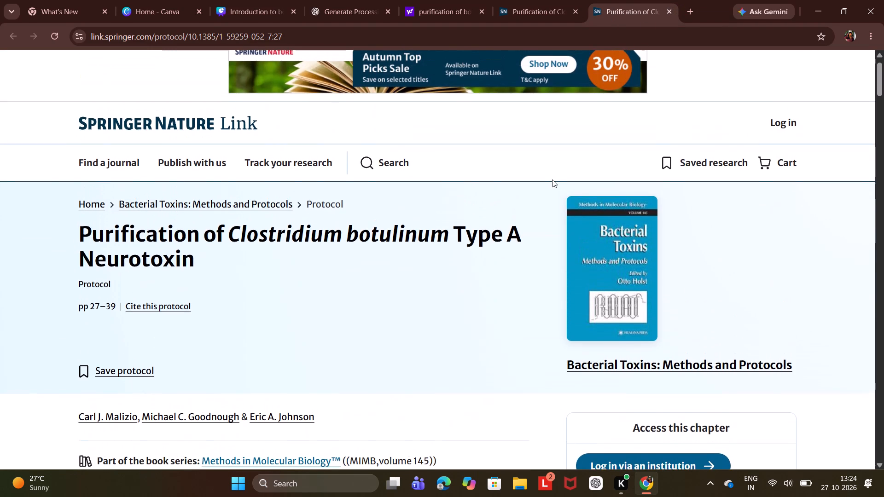
{"action": "scroll", "coordinate": [552, 179], "scroll_direction": "up", "scroll_amount": 1}
{"action": "scroll", "coordinate": [552, 158], "scroll_direction": "down", "scroll_amount": 2}
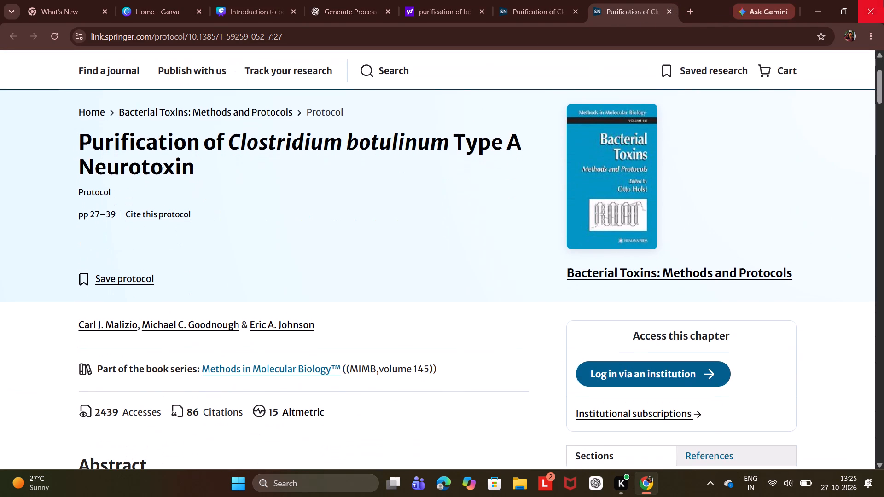
{"action": "left_click", "coordinate": [883, 0]}
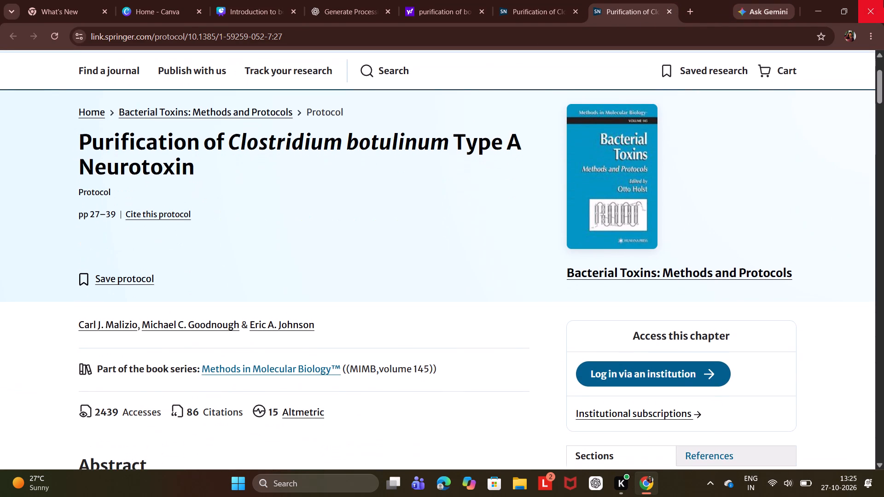